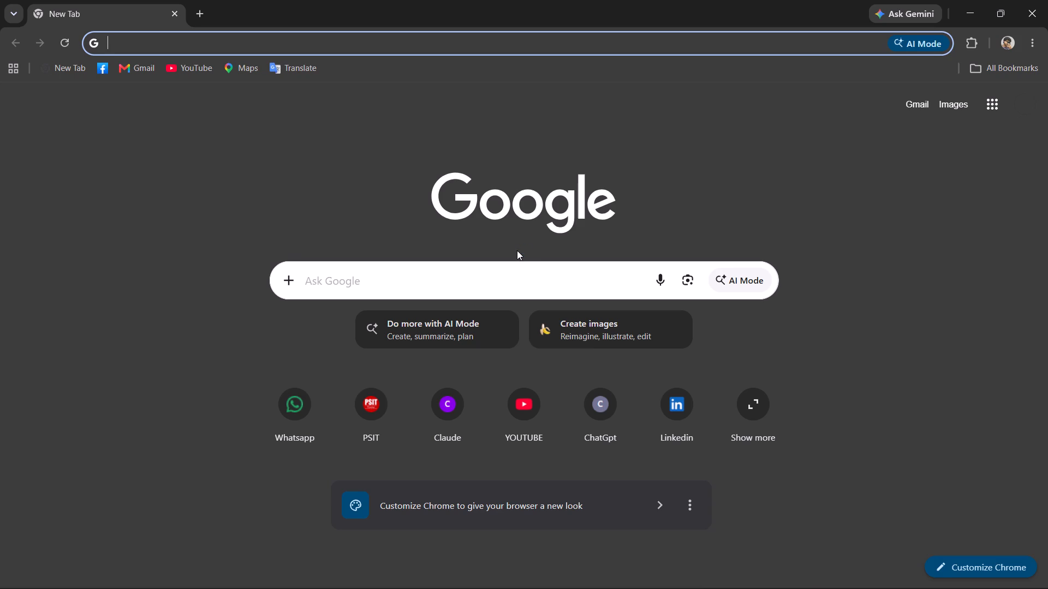
Search the computer for "custo" and open the Customer Details worksheet in Excel.
{"action": "left_click", "coordinate": [537, 280]}
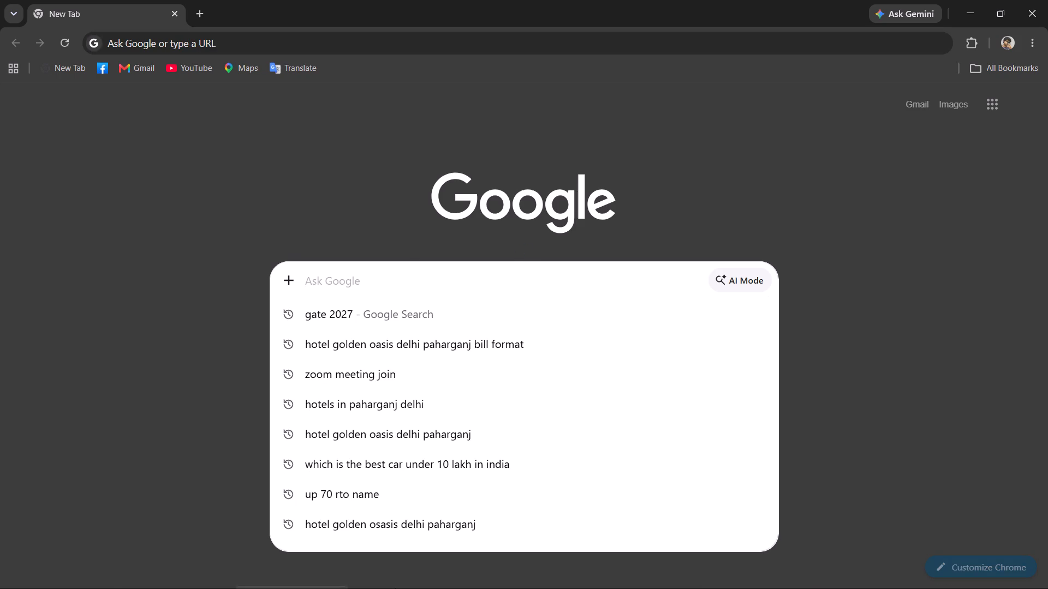
{"action": "left_click", "coordinate": [75, 580]}
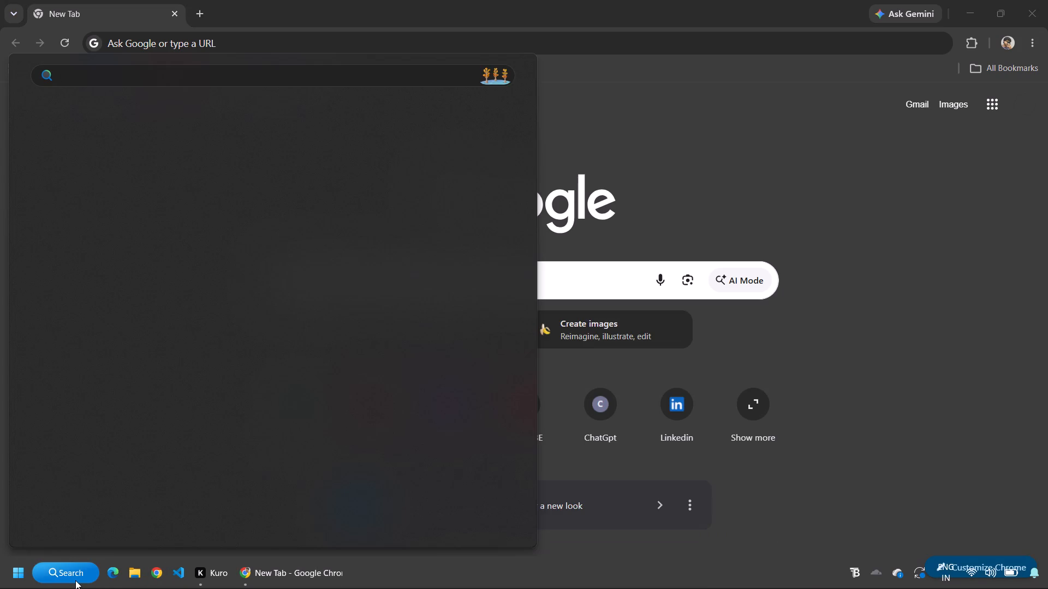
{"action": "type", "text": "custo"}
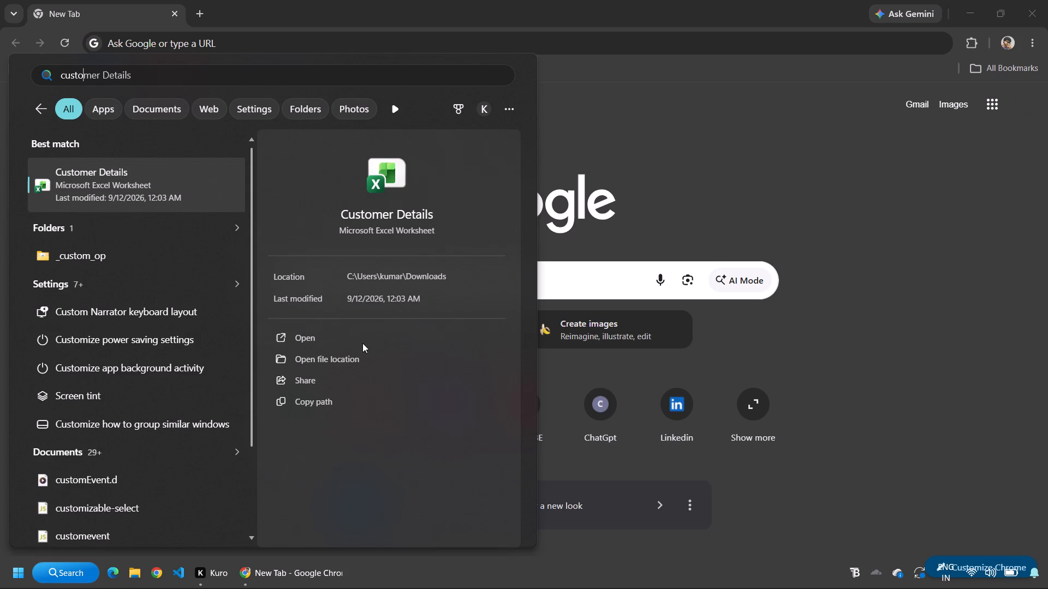
{"action": "left_click", "coordinate": [352, 342]}
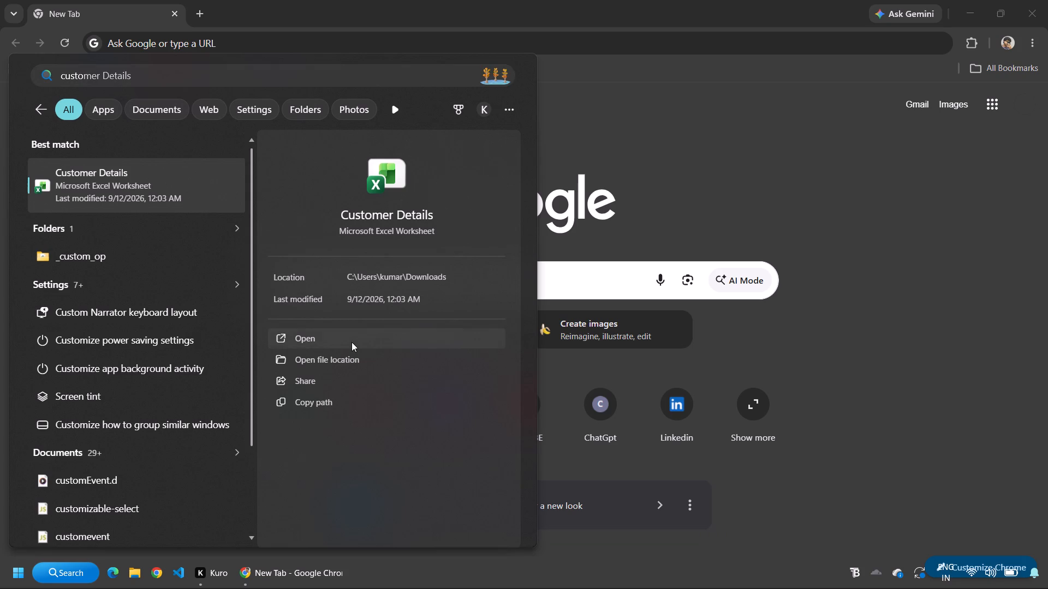
{"action": "left_click", "coordinate": [352, 342]}
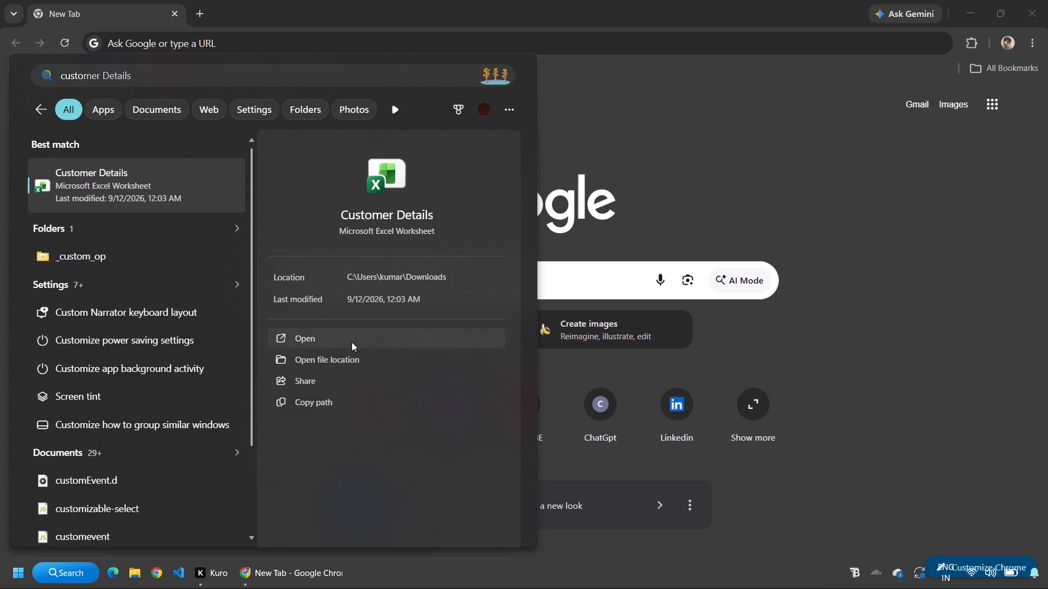
{"action": "left_click", "coordinate": [352, 342]}
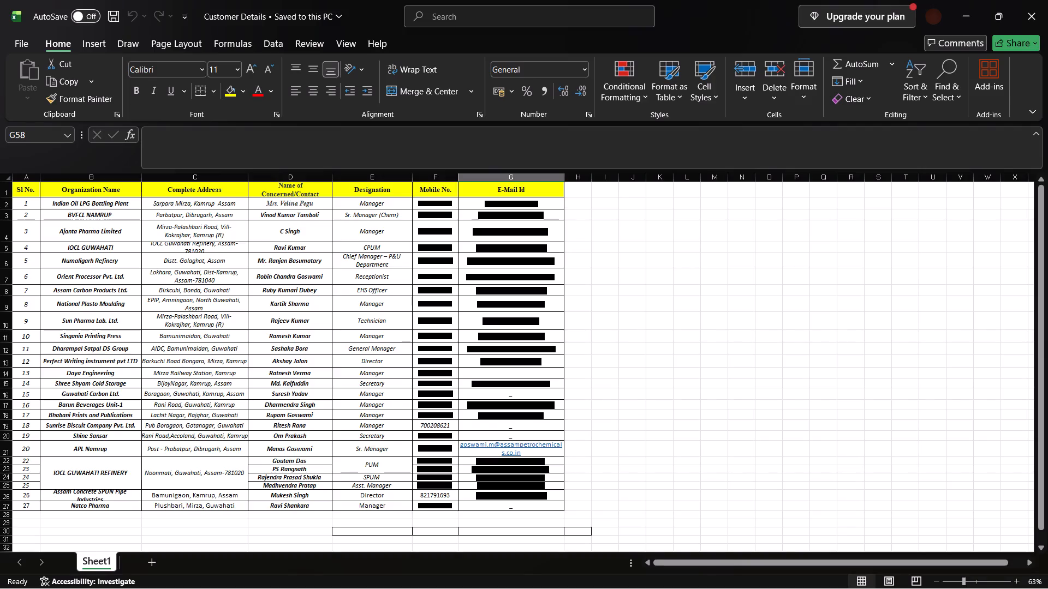
Clear all contents of the Mobile No. and E-Mail Id columns, headers included, in F1:G27.
{"action": "left_click_drag", "start_coordinate": [424, 189], "coordinate": [482, 472]}
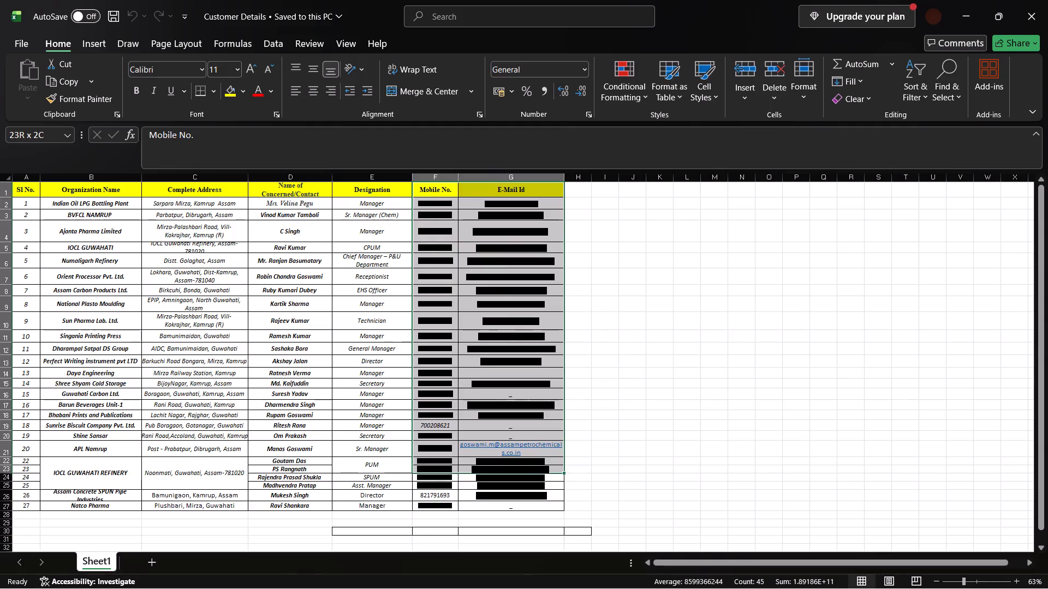
{"action": "left_click_drag", "start_coordinate": [482, 472], "coordinate": [489, 505]}
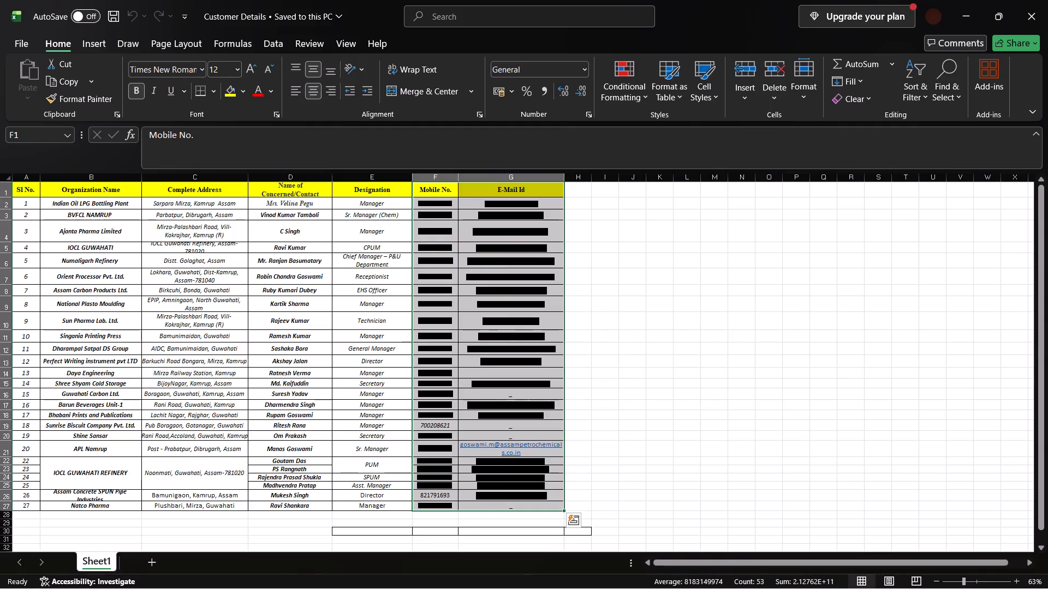
{"action": "key", "text": "Delete"}
{"action": "left_click", "coordinate": [660, 452]}
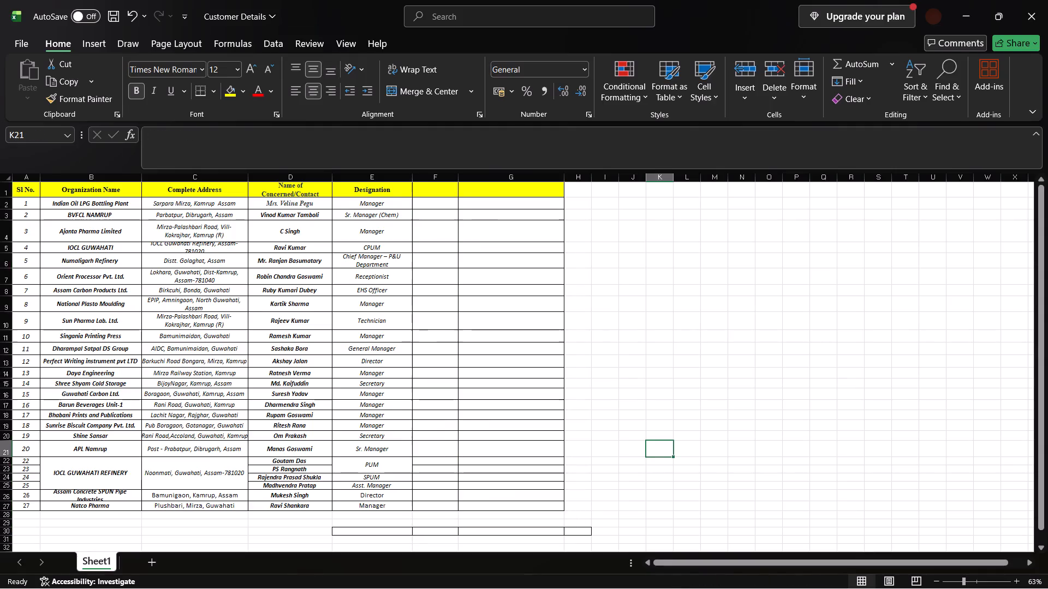
Change the fill of cells F1:G2 to white, replacing the yellow header colour.
{"action": "left_click_drag", "start_coordinate": [430, 196], "coordinate": [515, 198]}
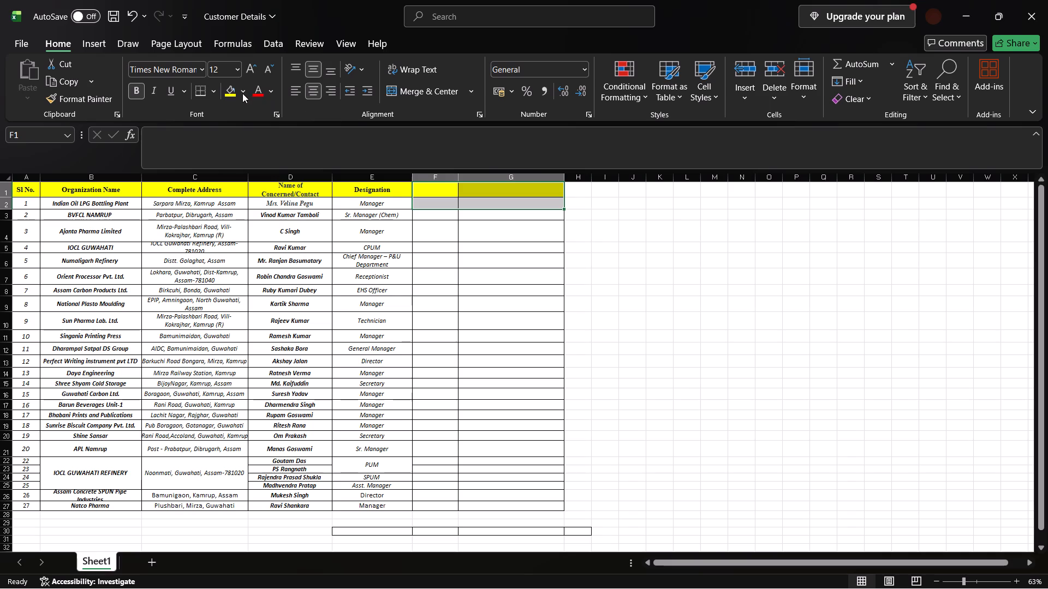
{"action": "left_click", "coordinate": [232, 88]}
{"action": "left_click", "coordinate": [232, 88]}
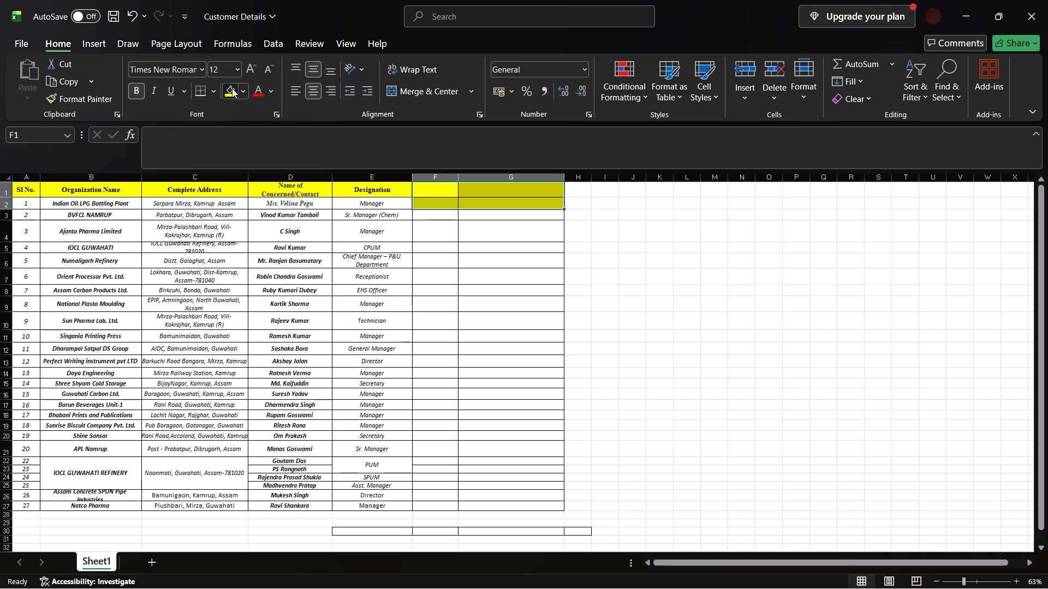
{"action": "left_click", "coordinate": [243, 88]}
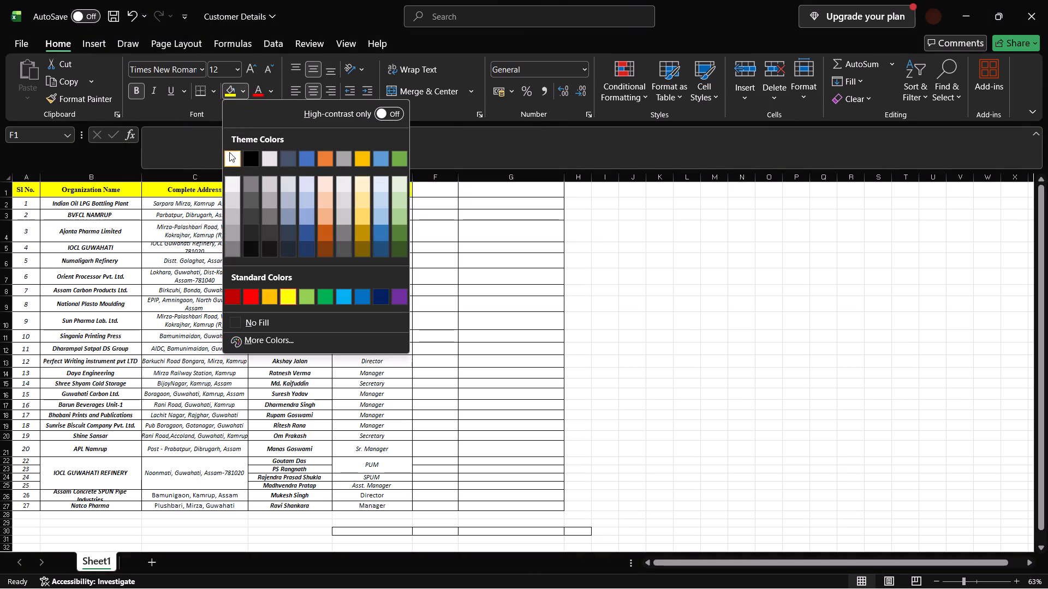
{"action": "left_click", "coordinate": [229, 154]}
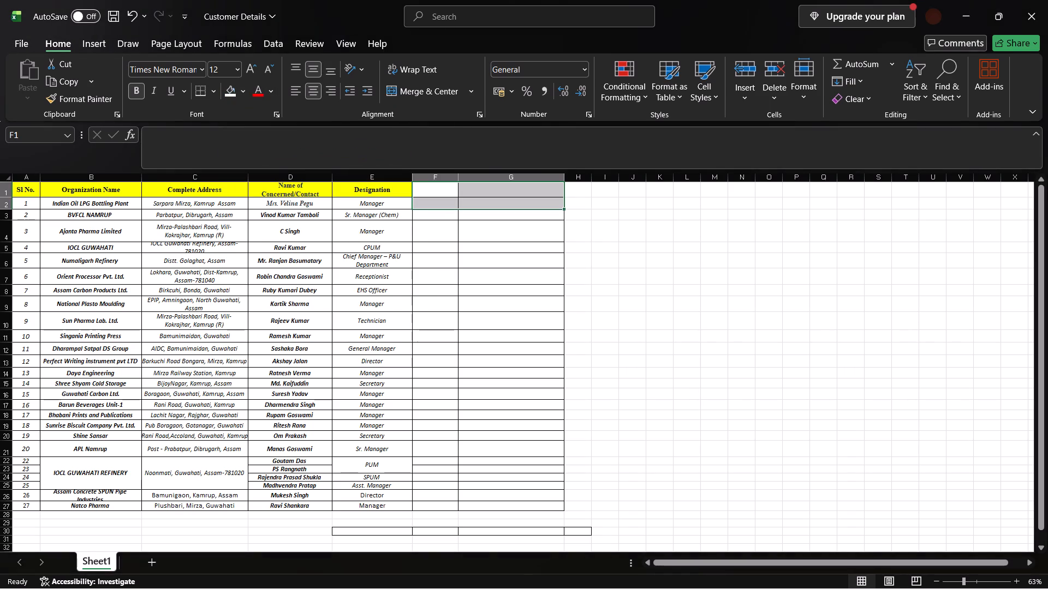
{"action": "left_click", "coordinate": [627, 309]}
Find the All Borders command by searching for bor and apply it to the emptied cells F1:G27.
{"action": "left_click_drag", "start_coordinate": [431, 197], "coordinate": [520, 498]}
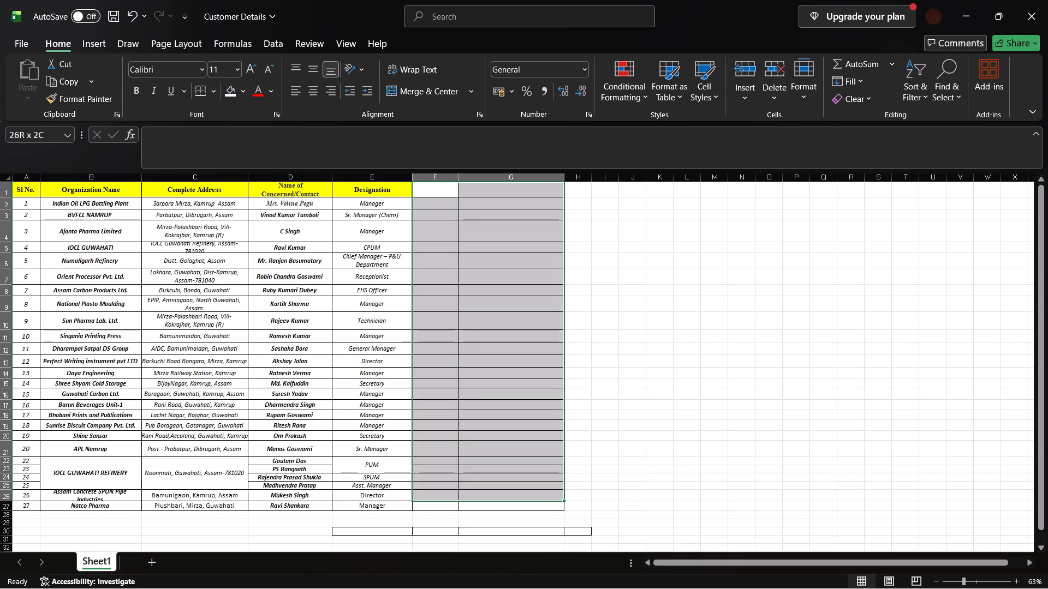
{"action": "left_click_drag", "start_coordinate": [520, 498], "coordinate": [517, 569]}
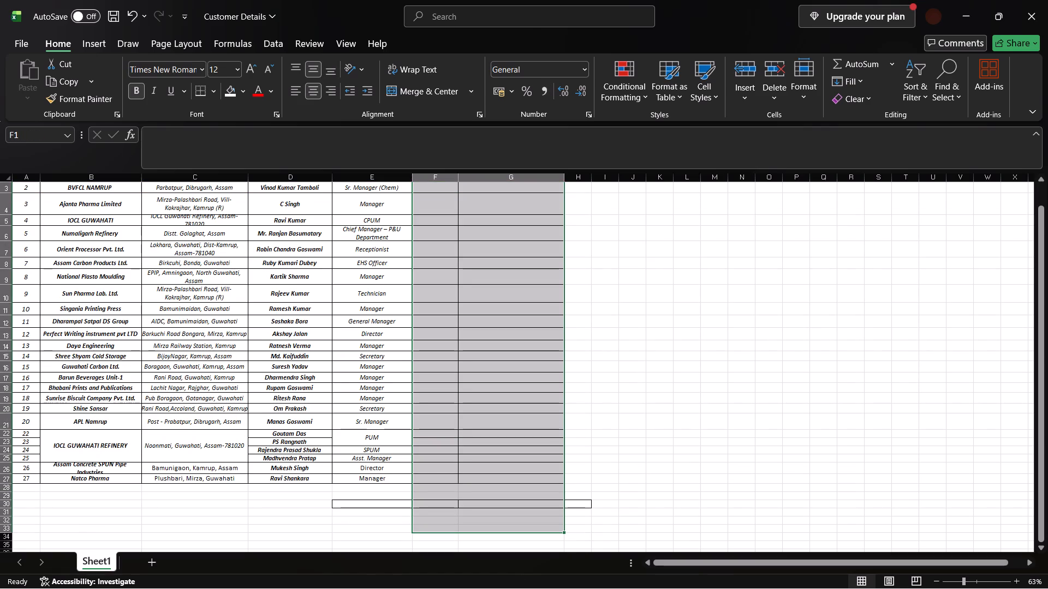
{"action": "left_click", "coordinate": [491, 478]}
{"action": "left_click_drag", "start_coordinate": [491, 478], "coordinate": [468, 297]}
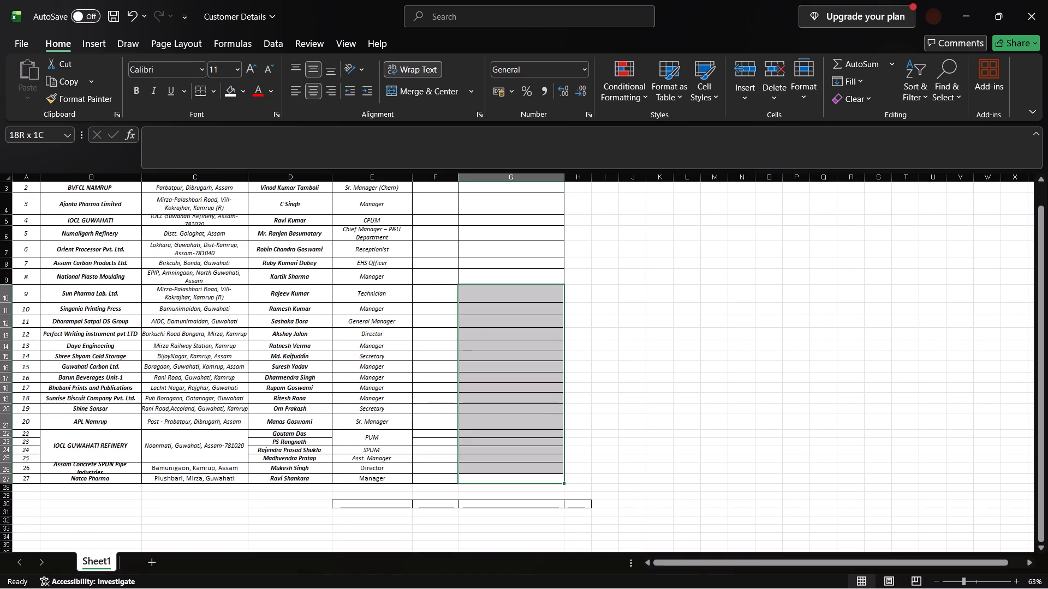
{"action": "left_click_drag", "start_coordinate": [468, 297], "coordinate": [449, 189]}
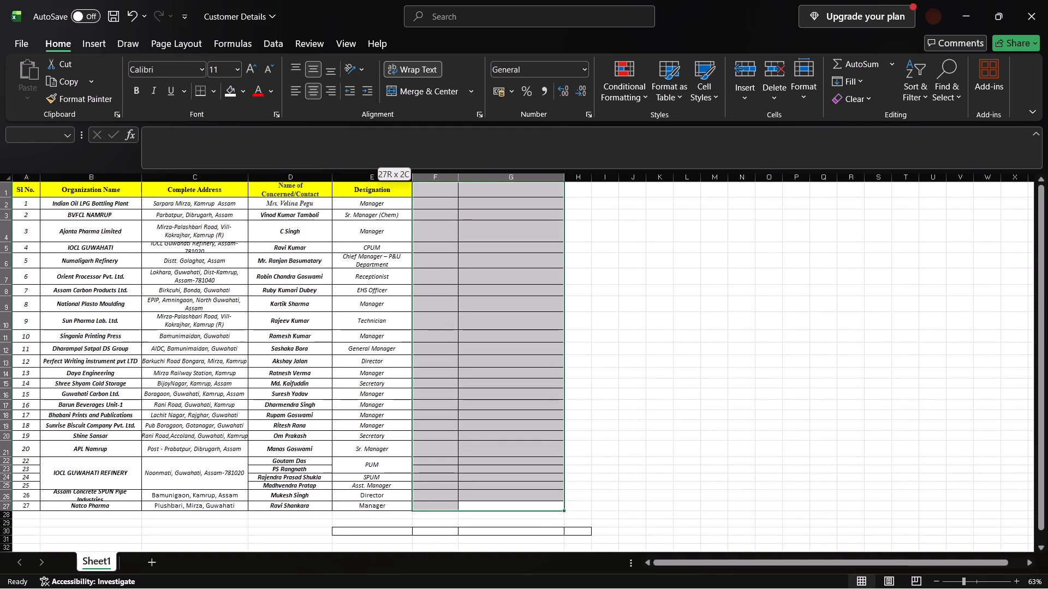
{"action": "left_click_drag", "start_coordinate": [449, 189], "coordinate": [449, 195]}
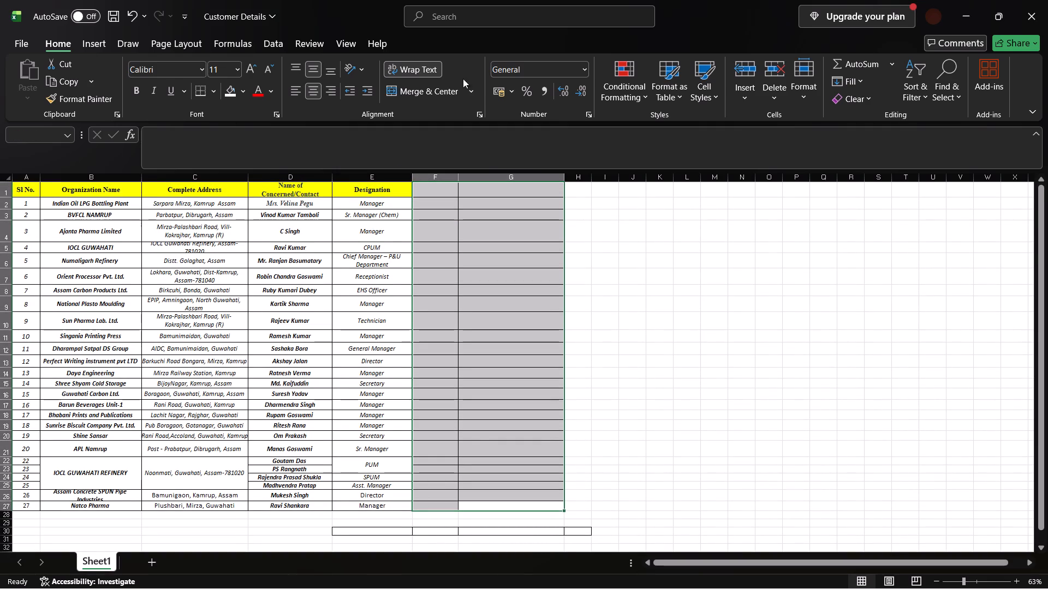
{"action": "left_click", "coordinate": [504, 15]}
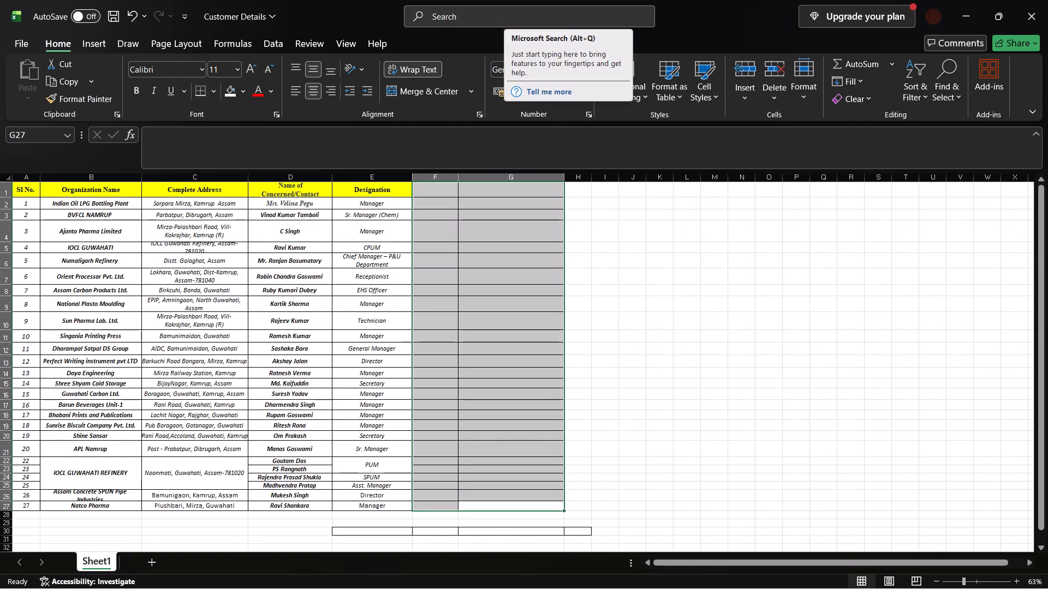
{"action": "type", "text": "bor"}
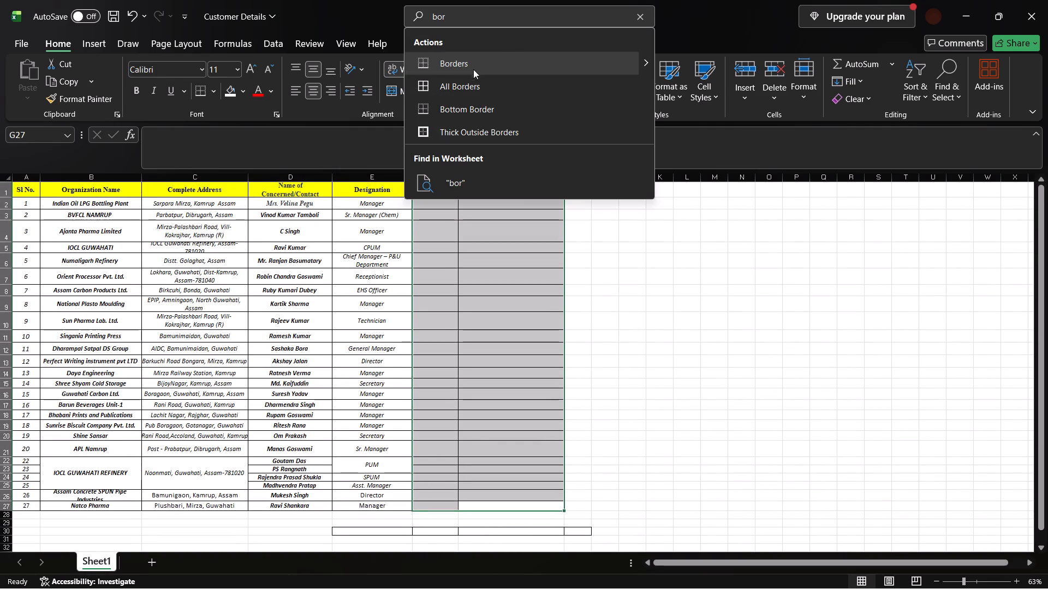
{"action": "left_click", "coordinate": [471, 83]}
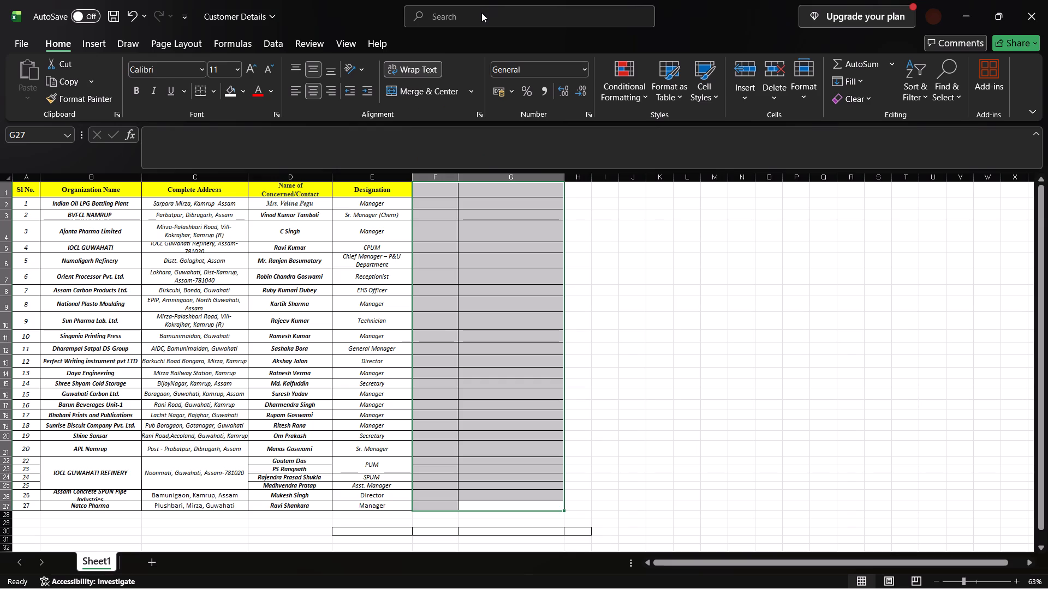
{"action": "left_click", "coordinate": [481, 16]}
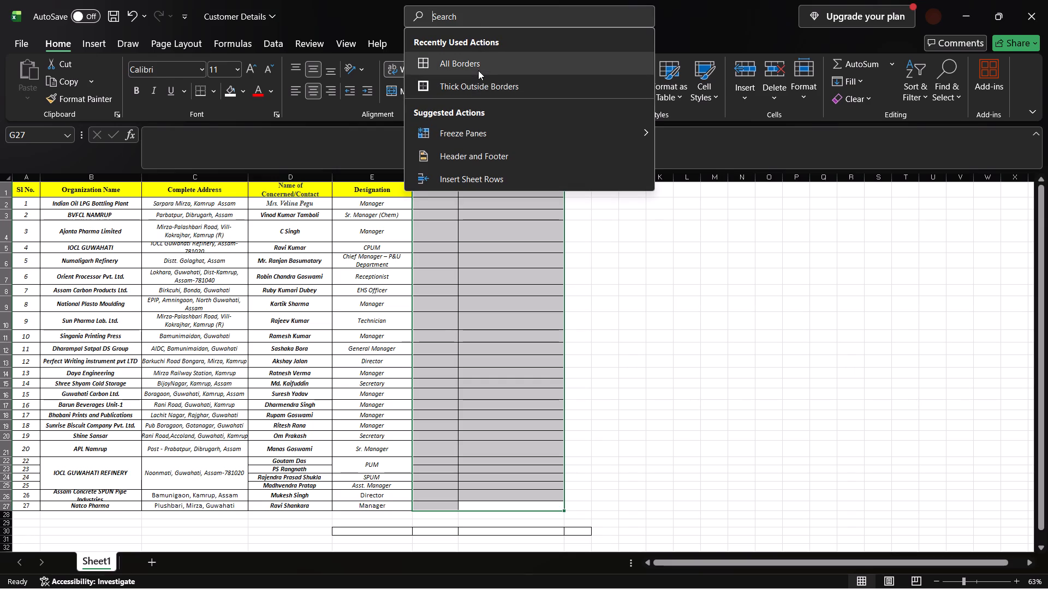
{"action": "left_click", "coordinate": [478, 70]}
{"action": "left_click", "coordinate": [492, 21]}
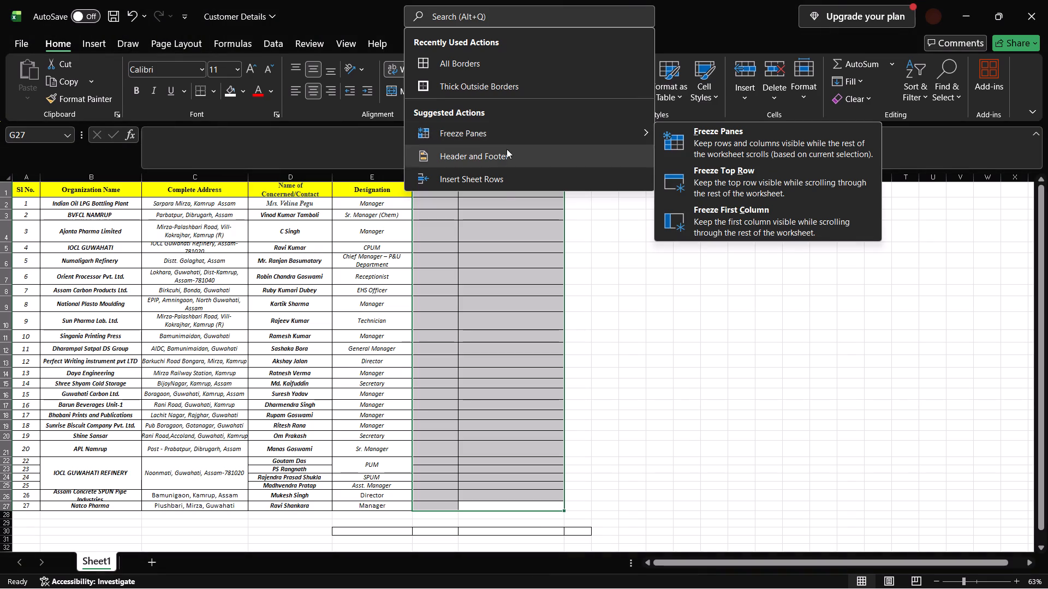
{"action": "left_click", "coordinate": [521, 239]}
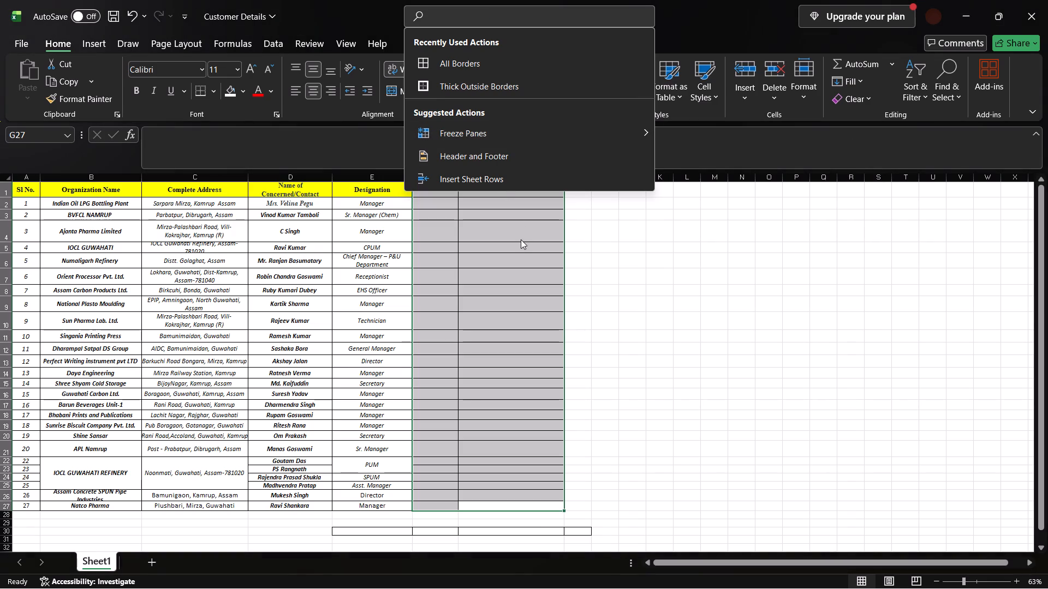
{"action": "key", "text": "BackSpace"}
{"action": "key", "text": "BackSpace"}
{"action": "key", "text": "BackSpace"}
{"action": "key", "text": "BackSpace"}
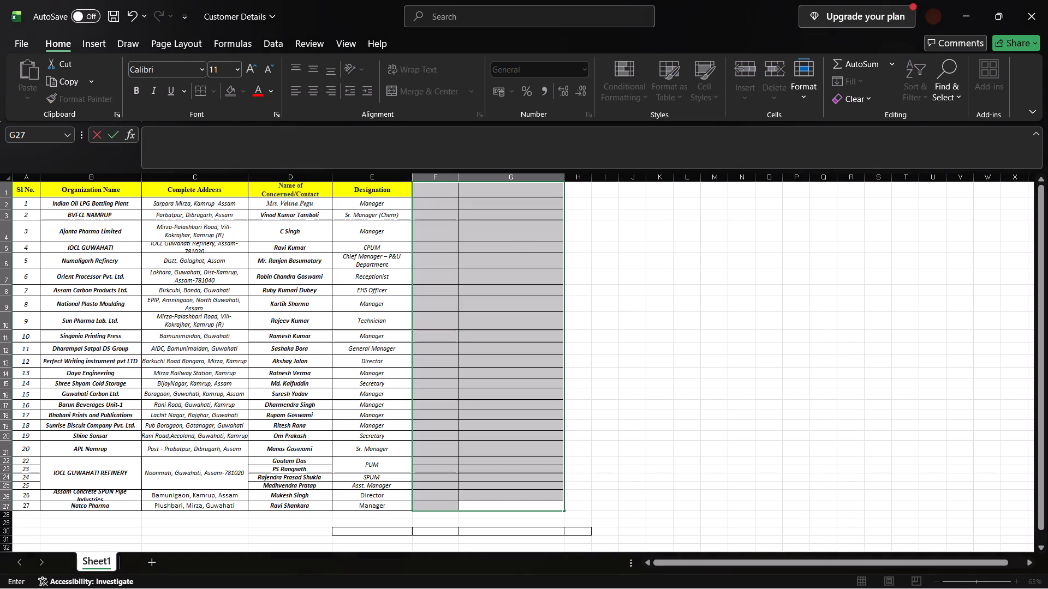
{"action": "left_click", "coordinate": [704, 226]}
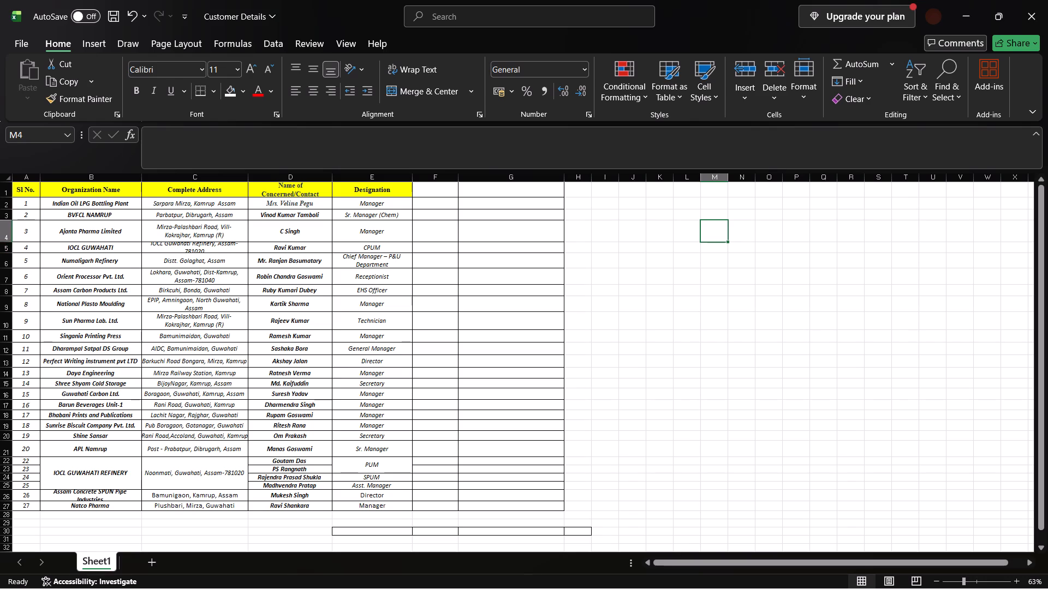
Increase the height of row 5 so the IOCL GUWAHATI address fits on two lines.
{"action": "left_click_drag", "start_coordinate": [7, 251], "coordinate": [7, 258]}
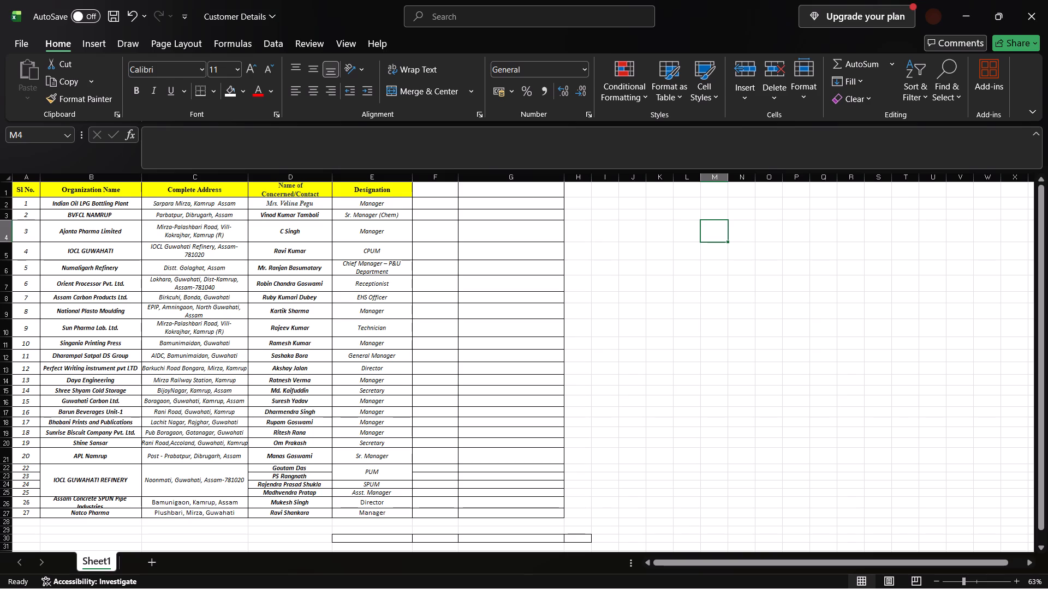
Clear the two contact names in D22:D23 and the PUM designation beside them in the IOCL GUWAHATI REFINERY block.
{"action": "left_click", "coordinate": [287, 484]}
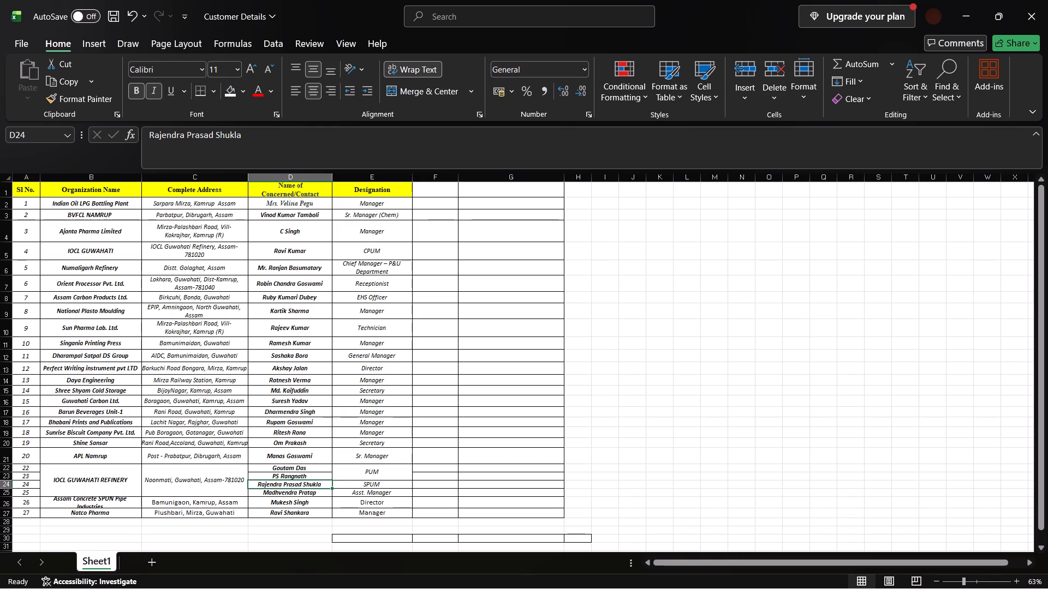
{"action": "left_click", "coordinate": [295, 478]}
{"action": "left_click", "coordinate": [301, 475]}
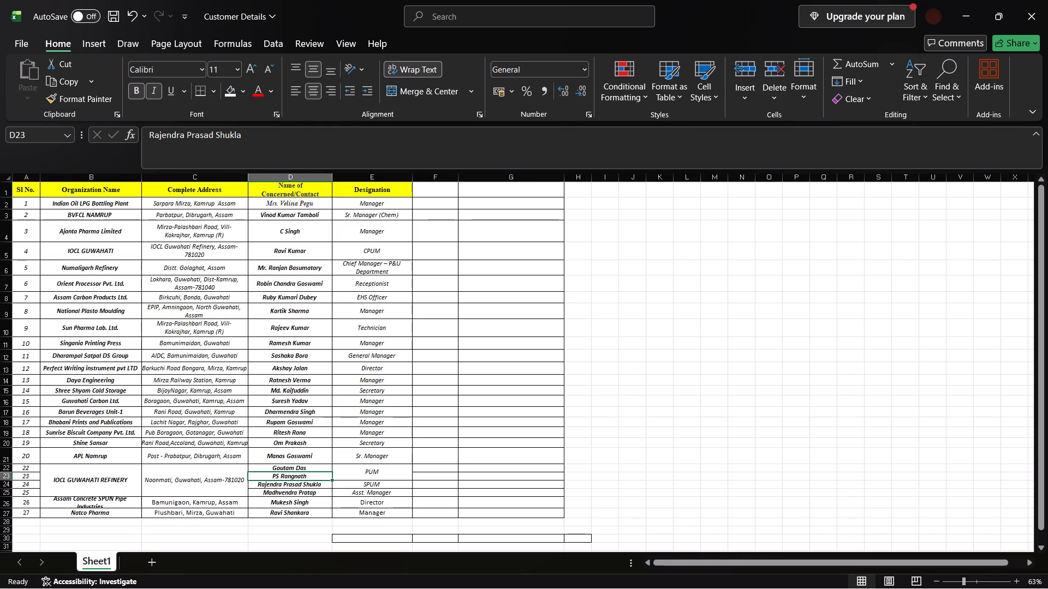
{"action": "left_click_drag", "start_coordinate": [301, 475], "coordinate": [299, 473]}
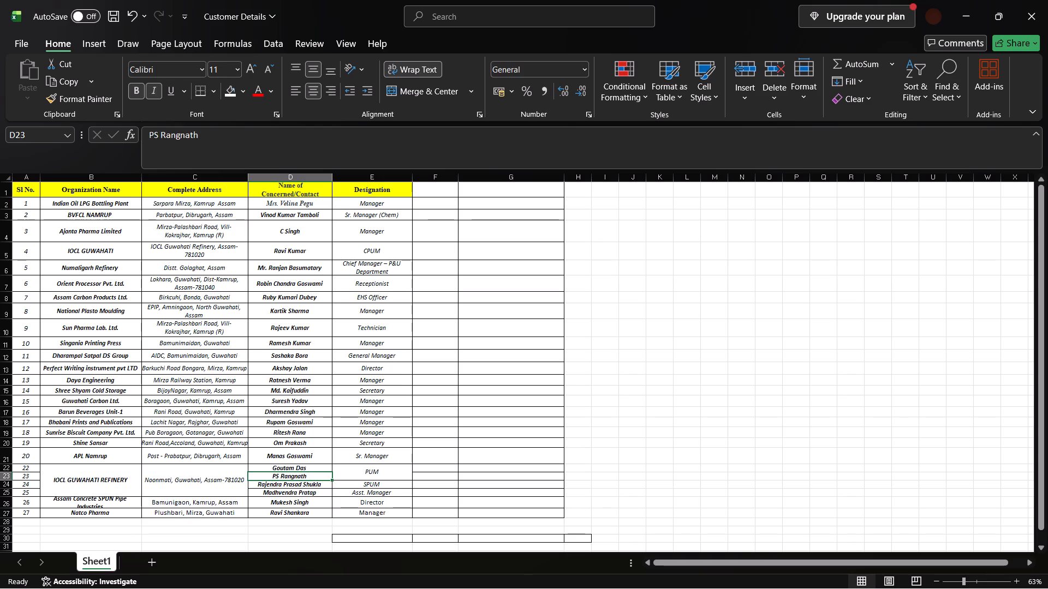
{"action": "left_click_drag", "start_coordinate": [299, 473], "coordinate": [292, 465]}
{"action": "key", "text": "Delete"}
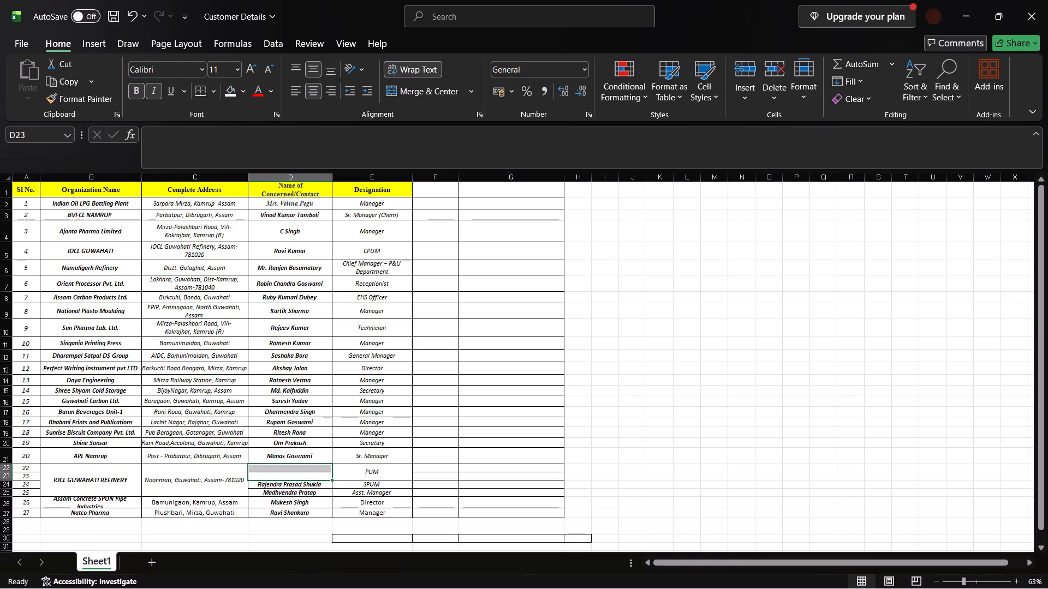
{"action": "left_click", "coordinate": [373, 476]}
{"action": "key", "text": "Delete"}
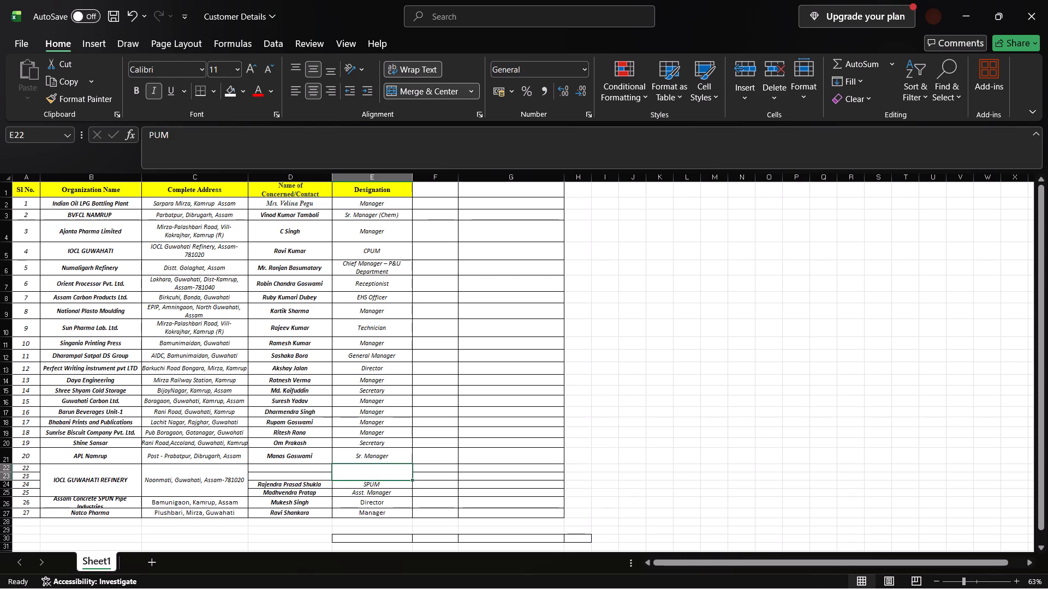
Merge and center the designation cells E22:E24, and likewise the contact name cells D22:D24.
{"action": "left_click_drag", "start_coordinate": [349, 474], "coordinate": [349, 482]}
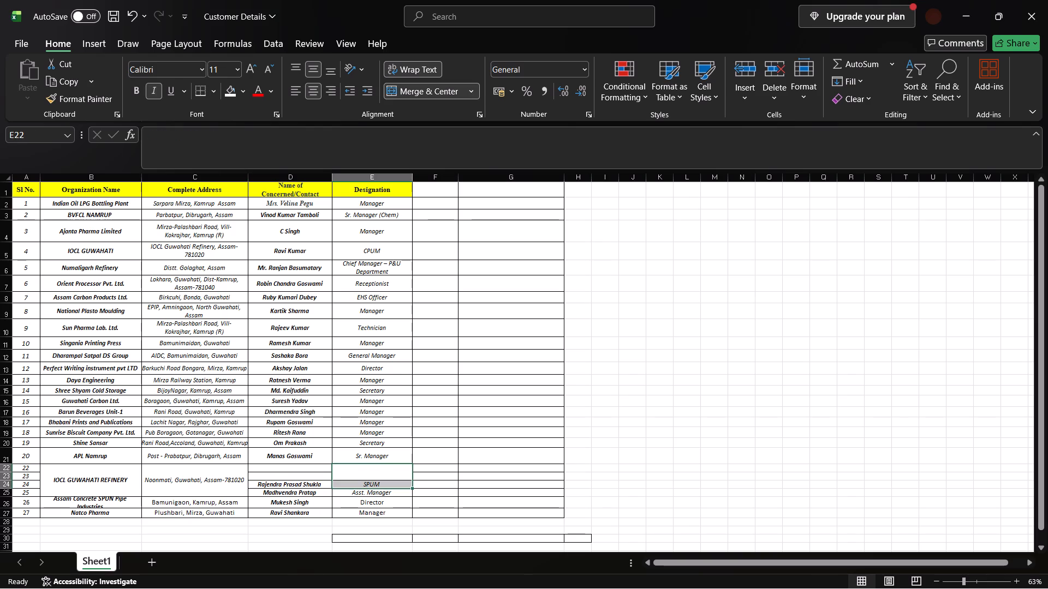
{"action": "left_click_drag", "start_coordinate": [349, 482], "coordinate": [349, 483]}
{"action": "left_click", "coordinate": [408, 90]}
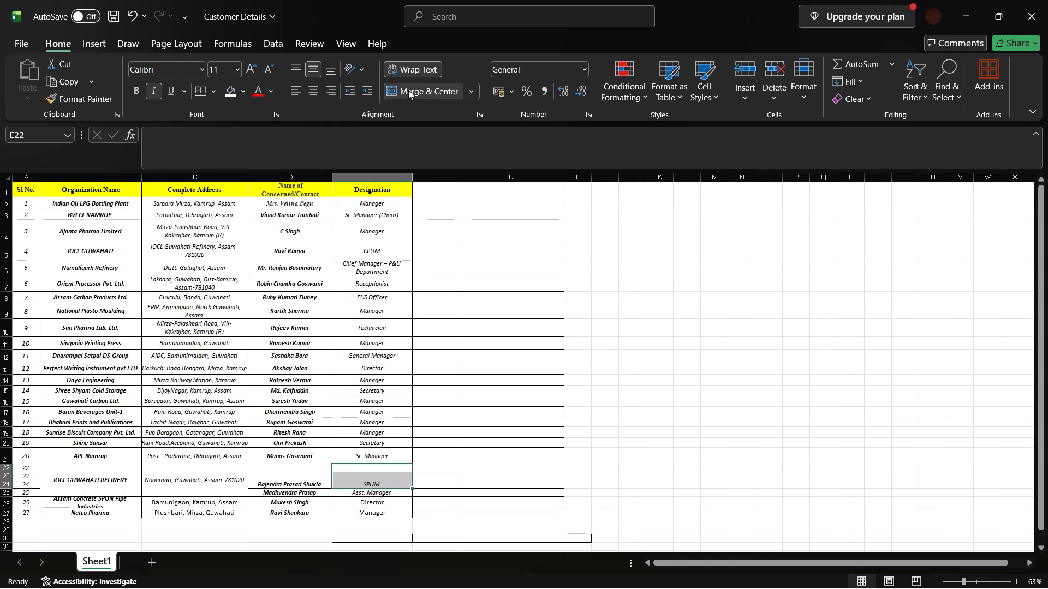
{"action": "left_click", "coordinate": [408, 90]}
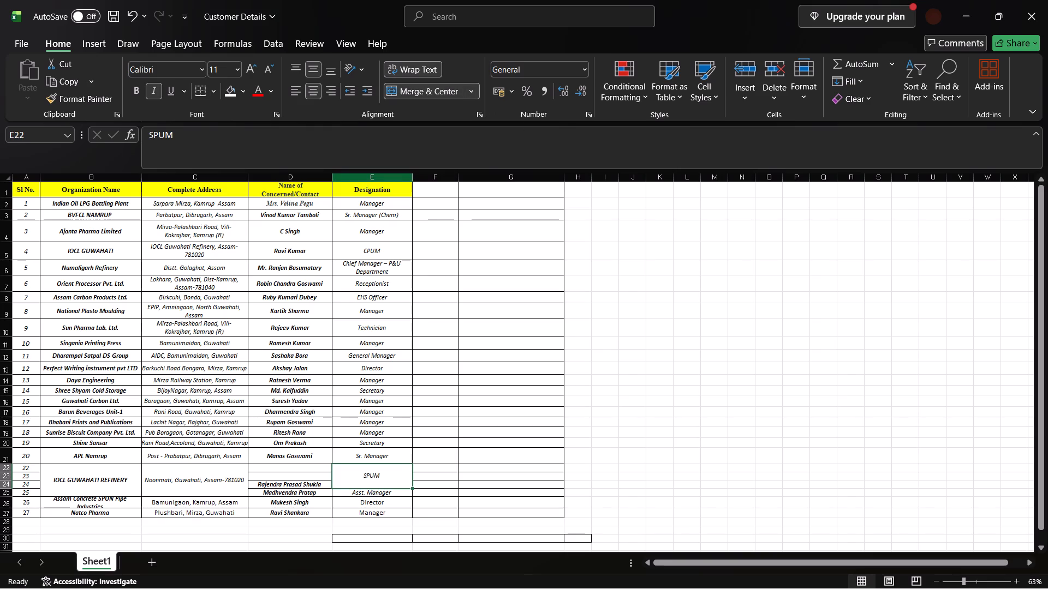
{"action": "left_click_drag", "start_coordinate": [278, 466], "coordinate": [275, 482]}
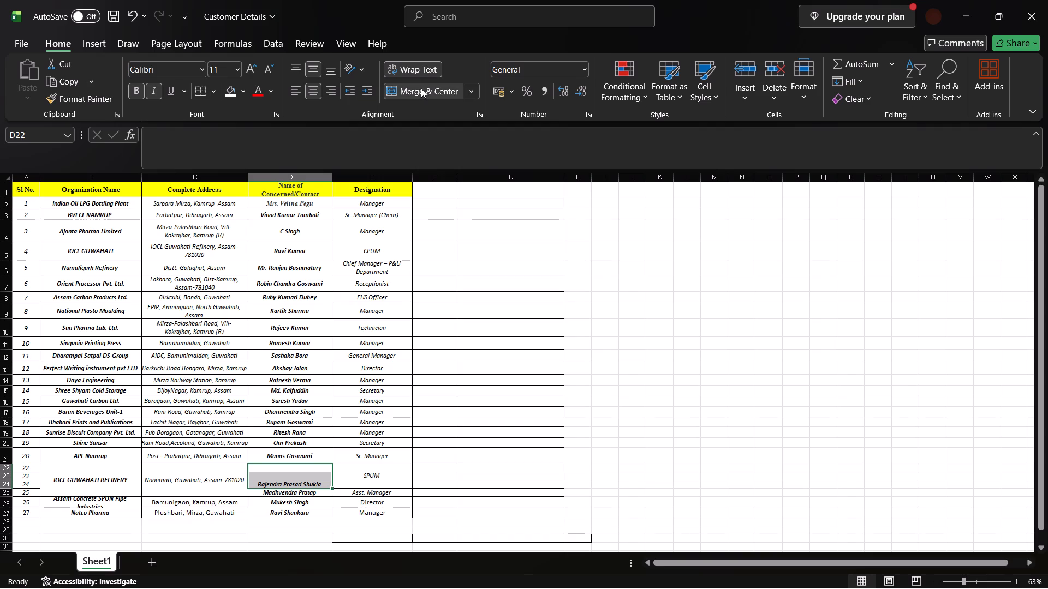
{"action": "left_click", "coordinate": [421, 90]}
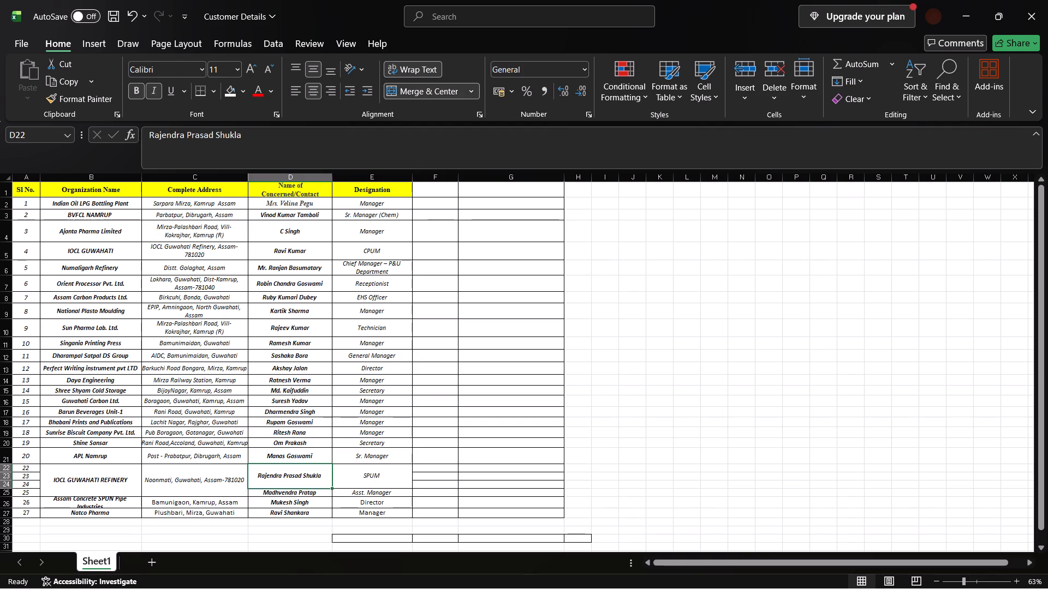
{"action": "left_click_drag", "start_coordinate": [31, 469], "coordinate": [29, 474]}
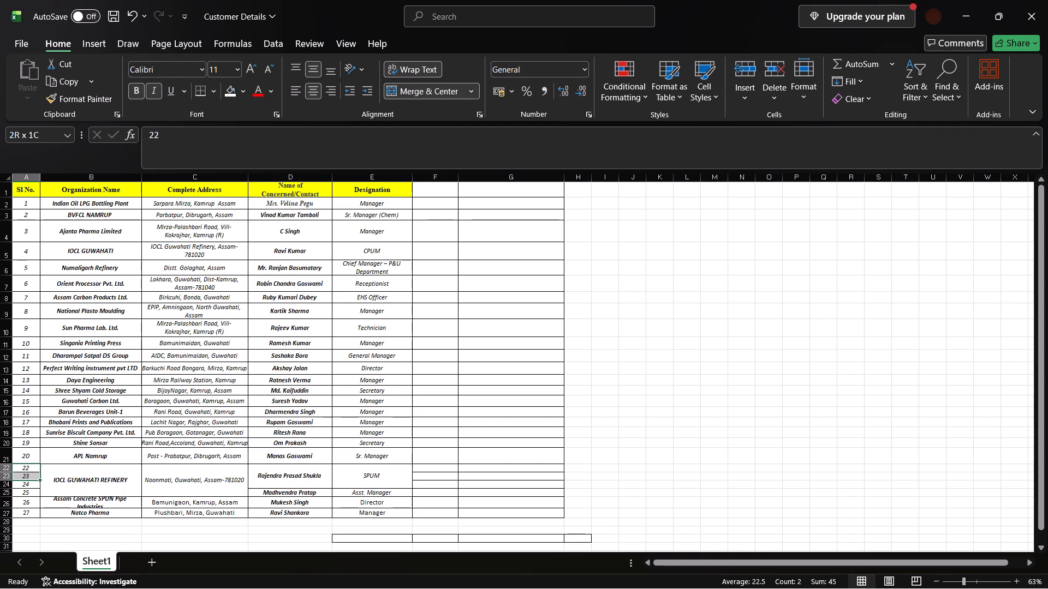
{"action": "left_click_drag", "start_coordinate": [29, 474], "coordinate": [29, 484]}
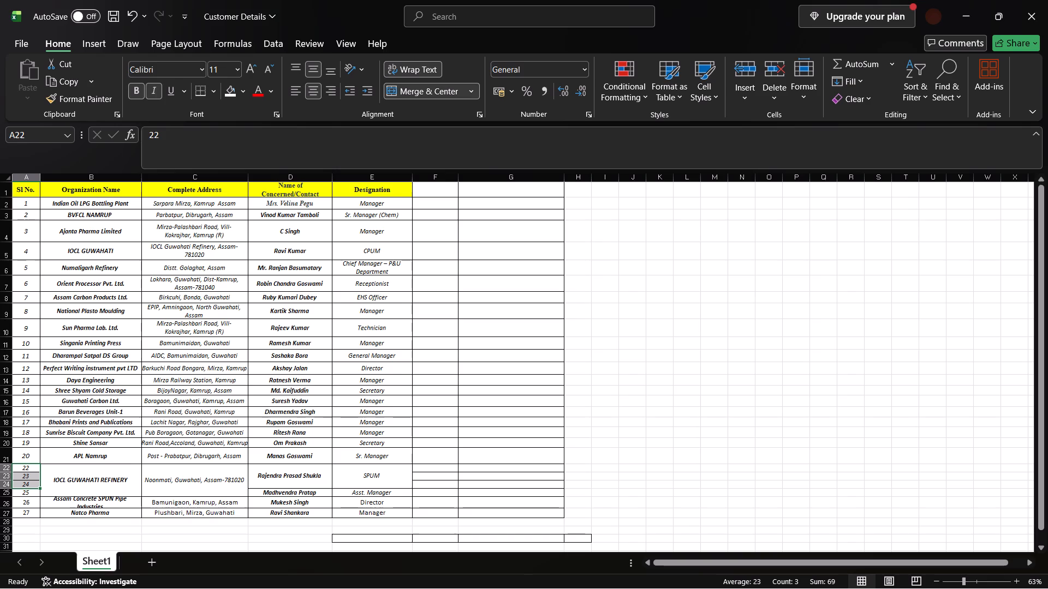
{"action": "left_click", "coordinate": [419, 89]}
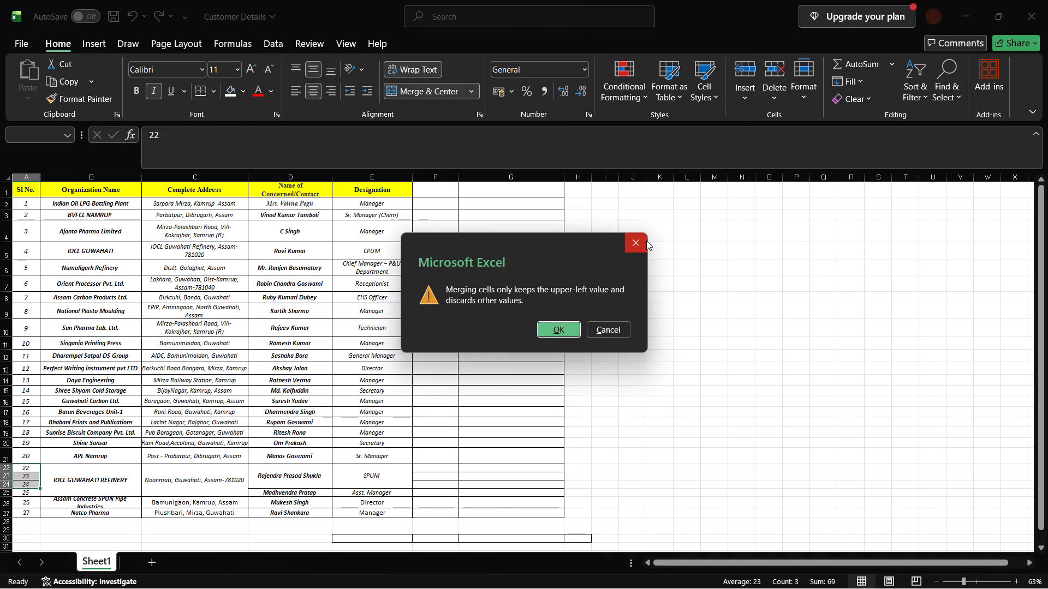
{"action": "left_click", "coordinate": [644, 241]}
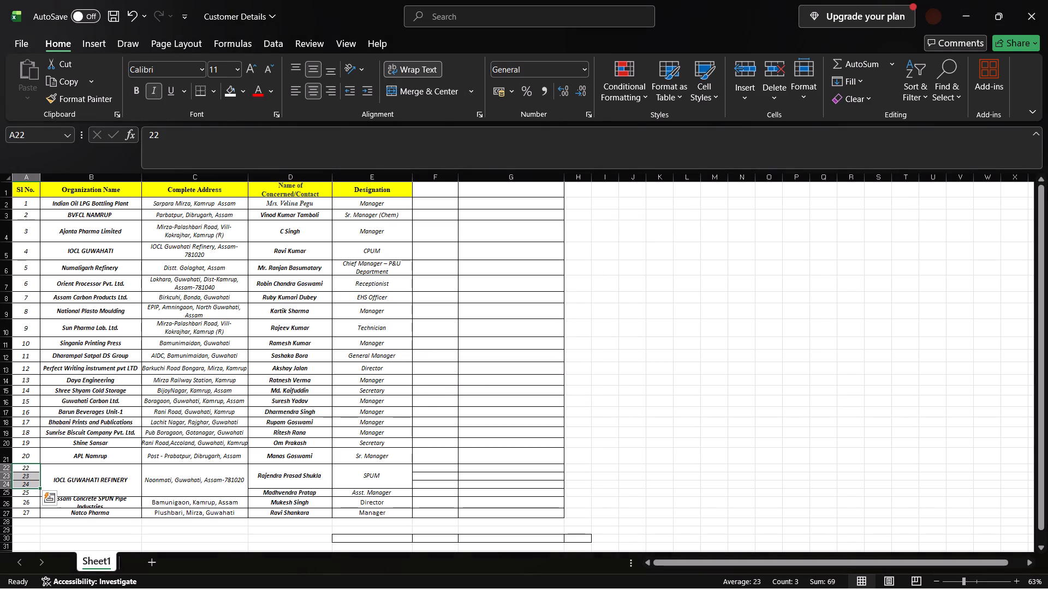
Clear the serial numbers 23 and 24 from cells A23 and A24 of the IOCL GUWAHATI REFINERY block.
{"action": "left_click", "coordinate": [28, 484]}
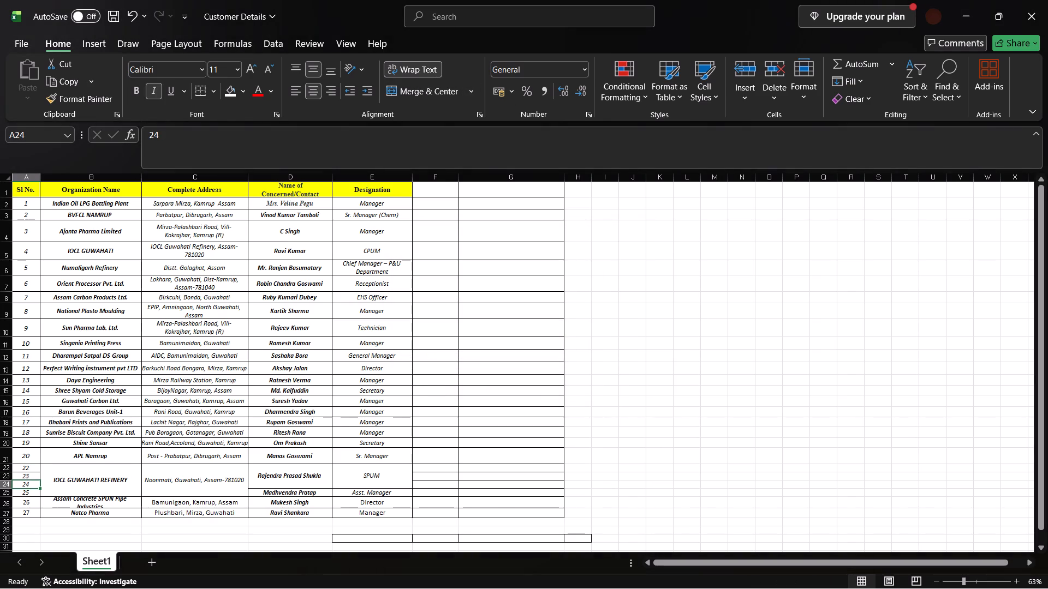
{"action": "left_click", "coordinate": [28, 476]}
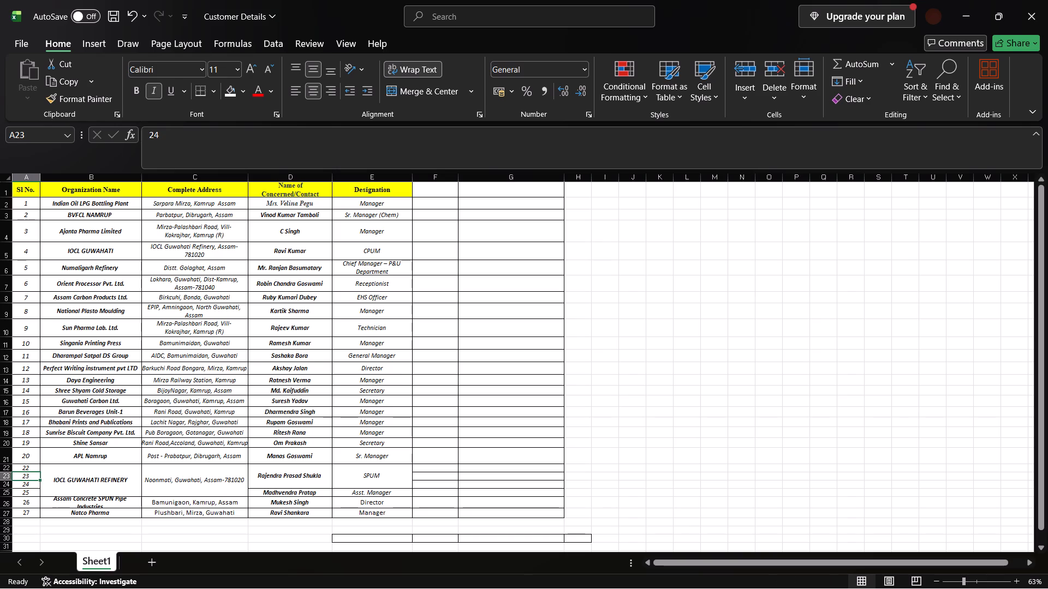
{"action": "key", "text": "BackSpace"}
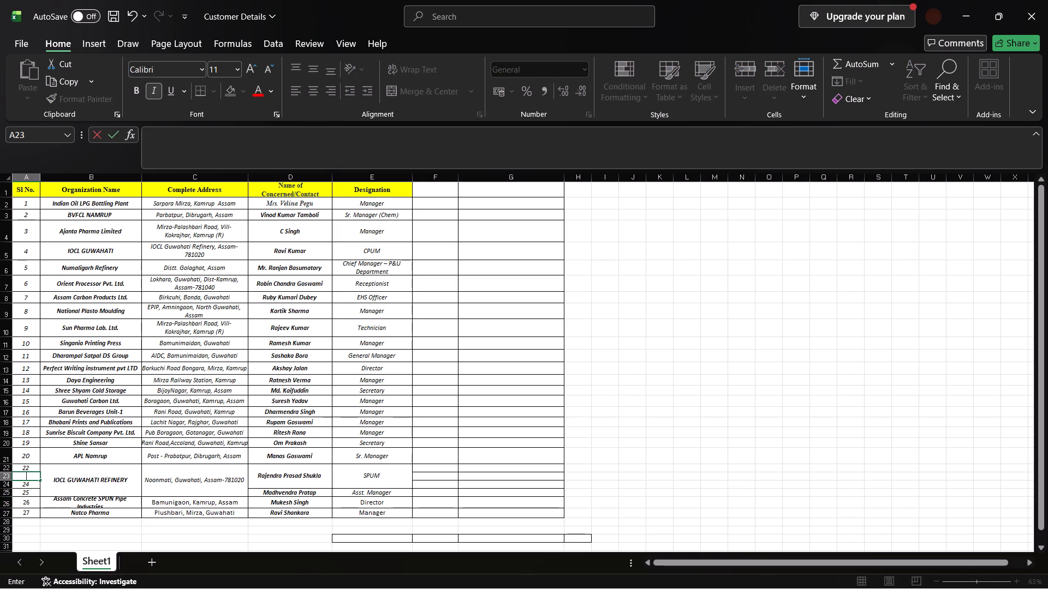
{"action": "key", "text": "Down"}
{"action": "key", "text": "BackSpace"}
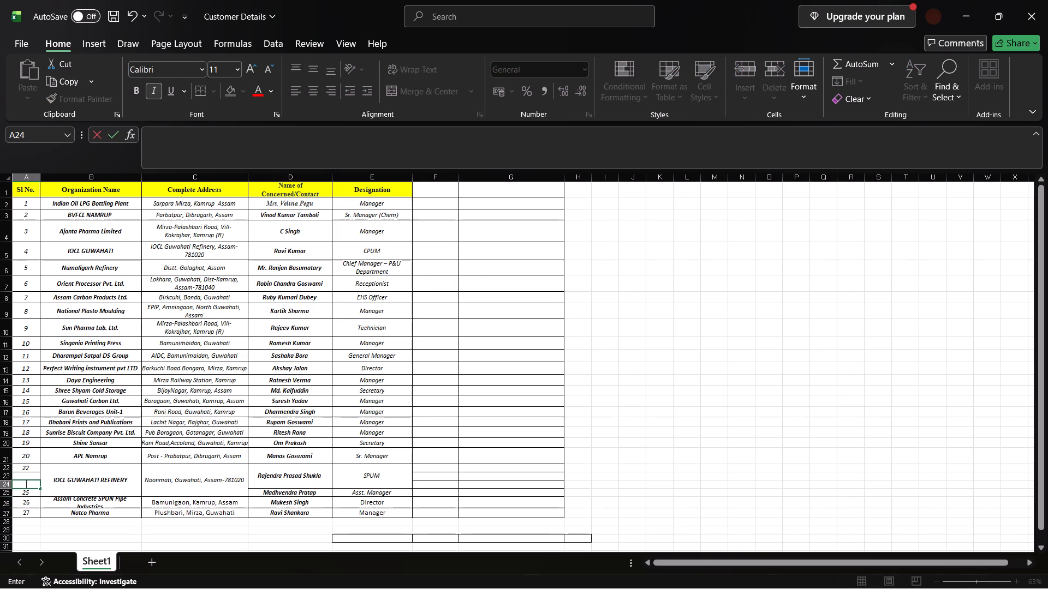
Merge and center the serial number cells A22:A24, keeping 22 as the value.
{"action": "left_click_drag", "start_coordinate": [28, 470], "coordinate": [28, 480]}
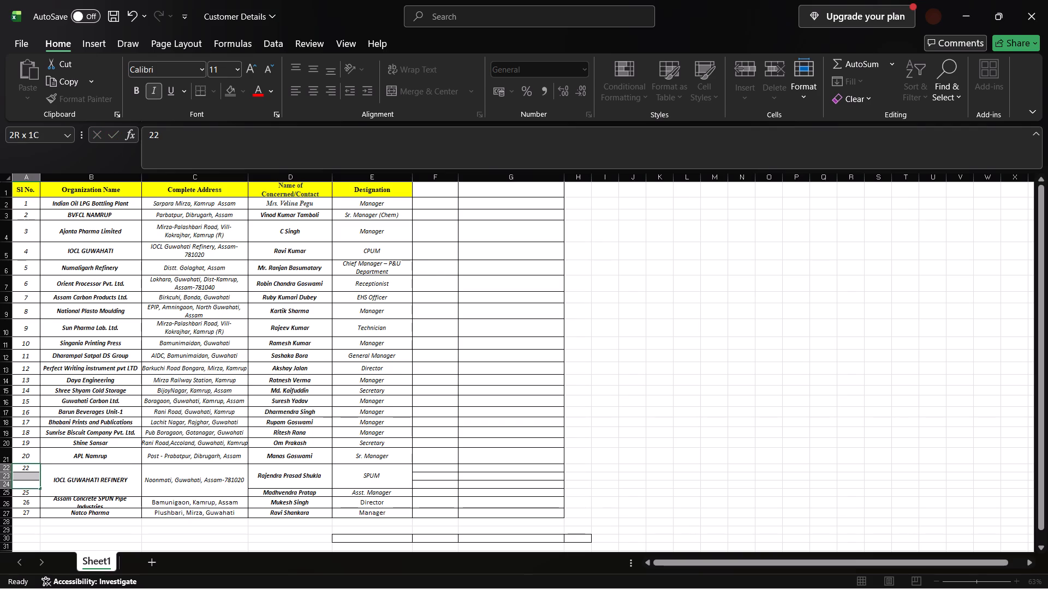
{"action": "left_click_drag", "start_coordinate": [28, 480], "coordinate": [28, 482]}
{"action": "left_click", "coordinate": [393, 93]}
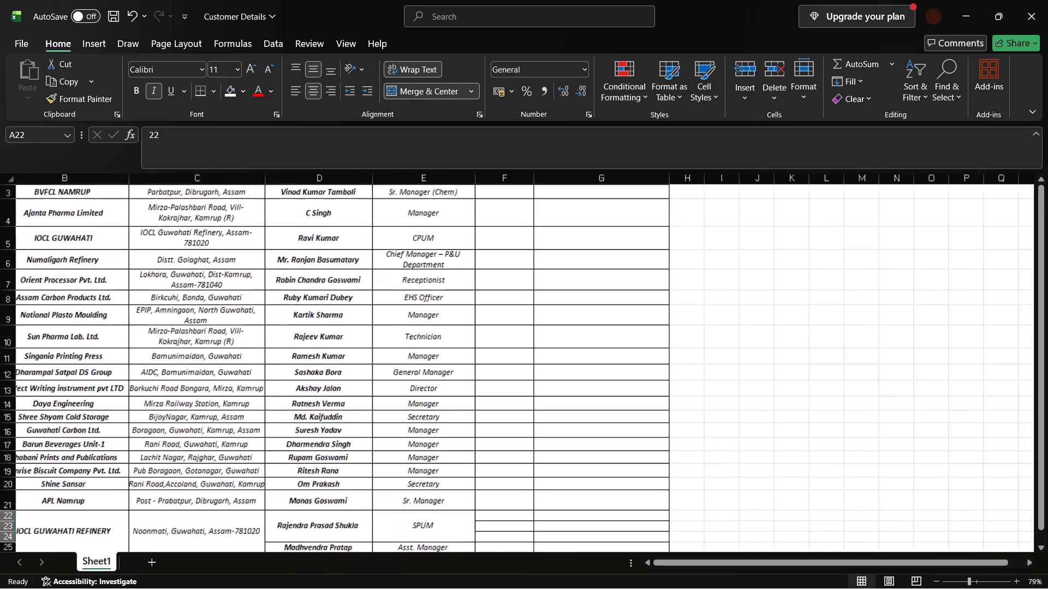
Collapse rows 23 and 24 so the merged serial 22 entry of IOCL GUWAHATI REFINERY is about one line high.
{"action": "scroll", "coordinate": [235, 305], "scroll_direction": "right", "scroll_amount": 2}
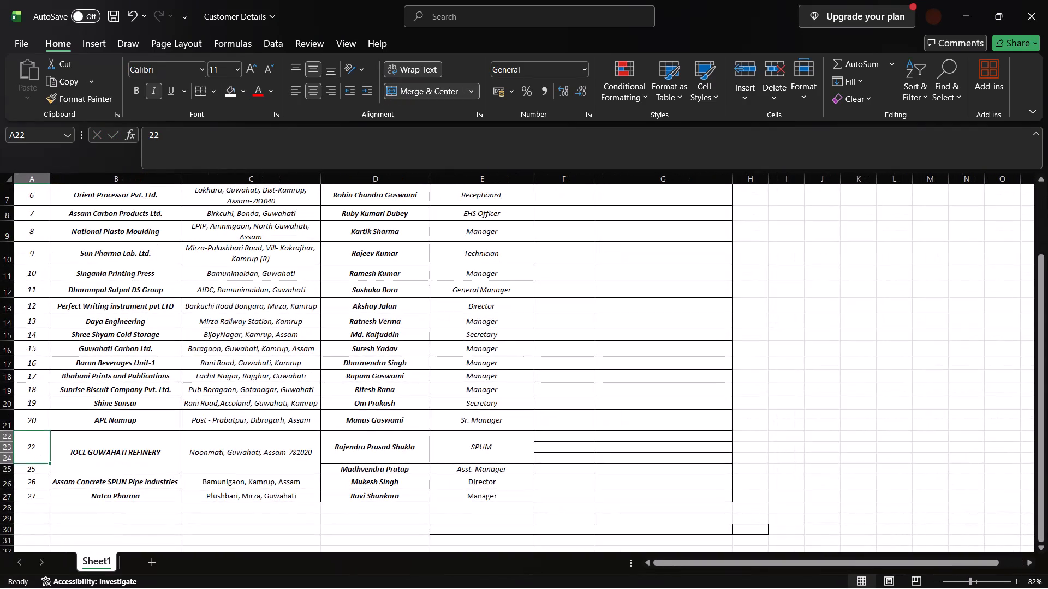
{"action": "scroll", "coordinate": [235, 305], "scroll_direction": "down", "scroll_amount": 1}
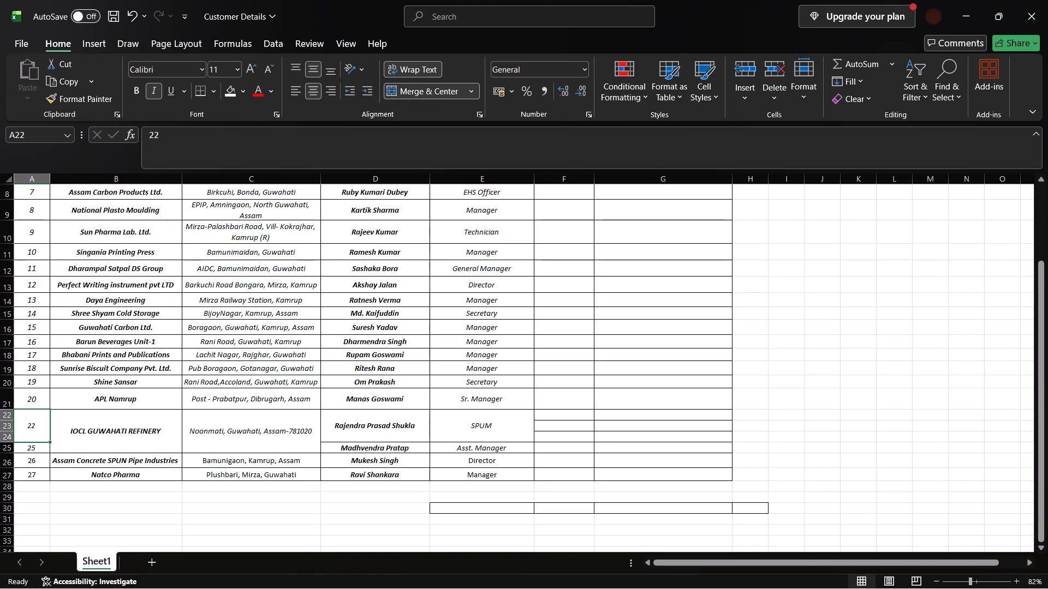
{"action": "left_click_drag", "start_coordinate": [6, 442], "coordinate": [6, 424]}
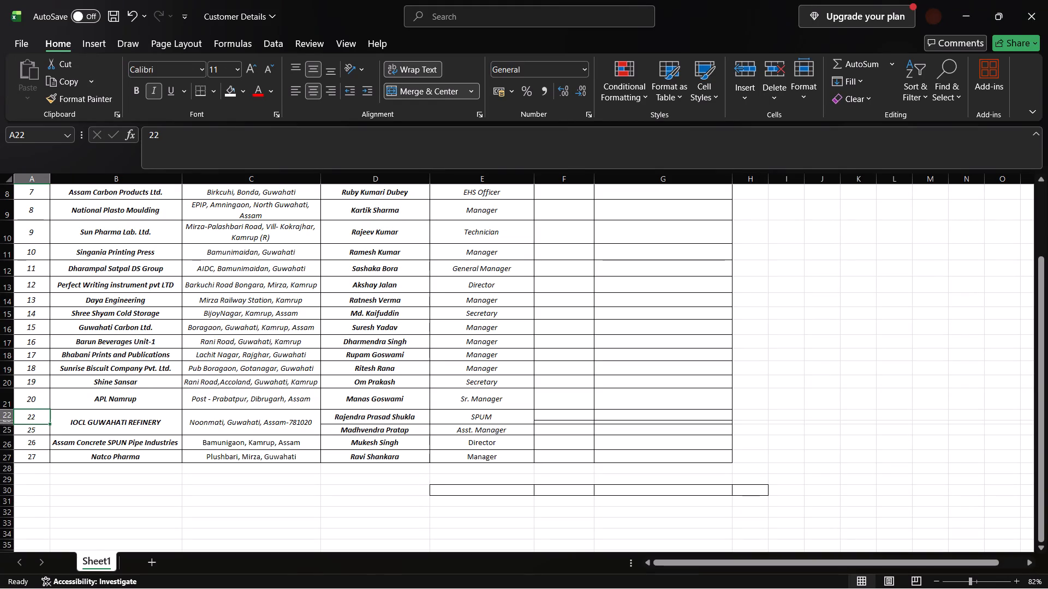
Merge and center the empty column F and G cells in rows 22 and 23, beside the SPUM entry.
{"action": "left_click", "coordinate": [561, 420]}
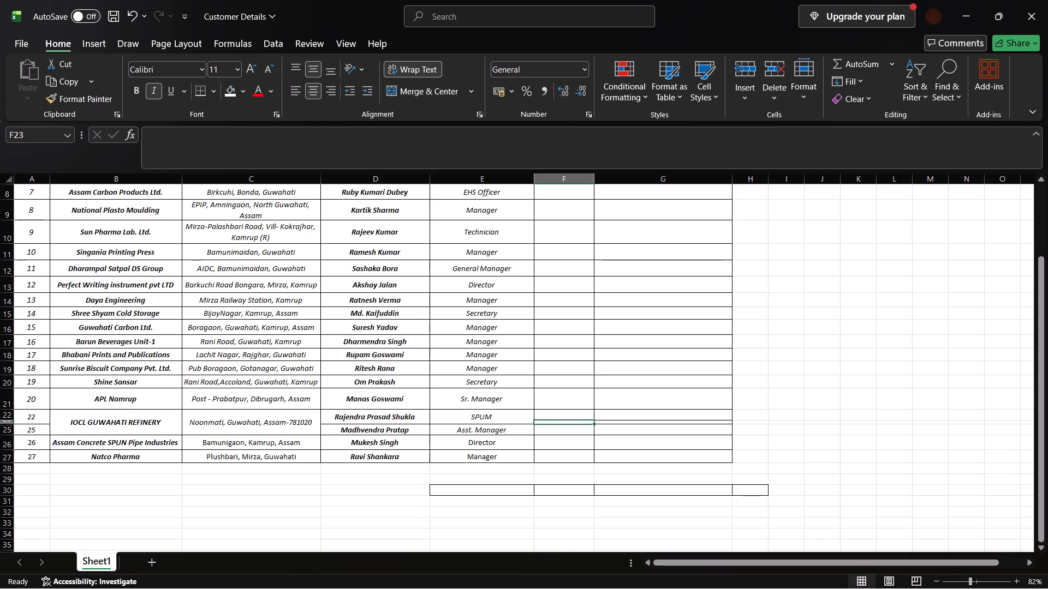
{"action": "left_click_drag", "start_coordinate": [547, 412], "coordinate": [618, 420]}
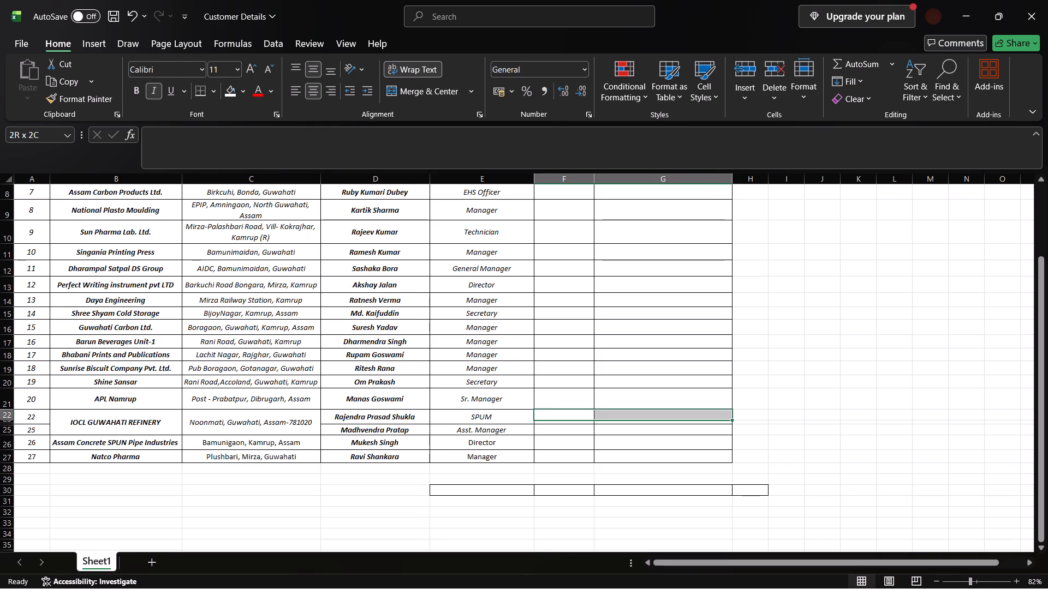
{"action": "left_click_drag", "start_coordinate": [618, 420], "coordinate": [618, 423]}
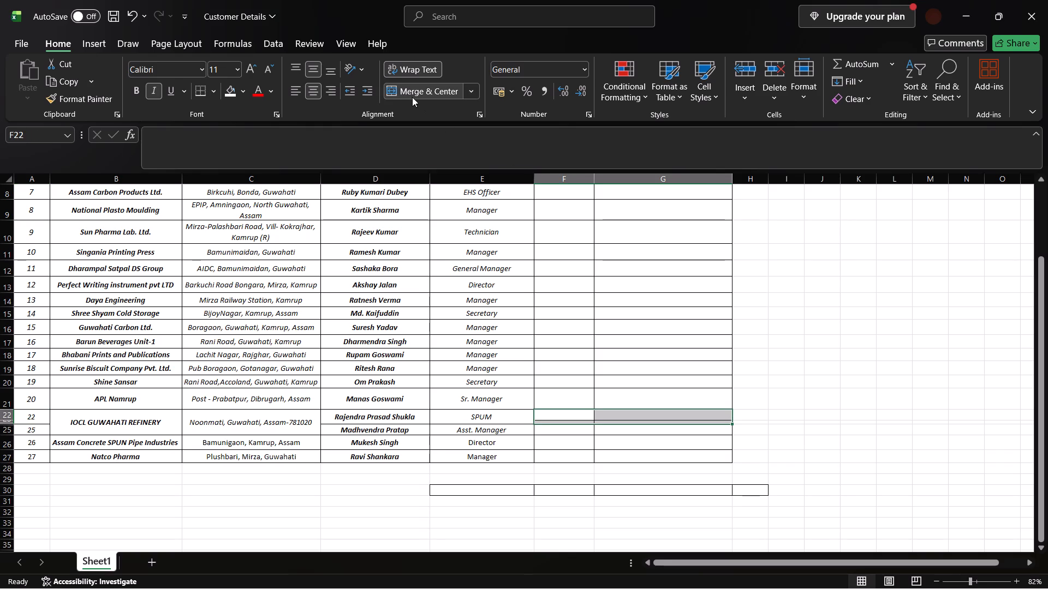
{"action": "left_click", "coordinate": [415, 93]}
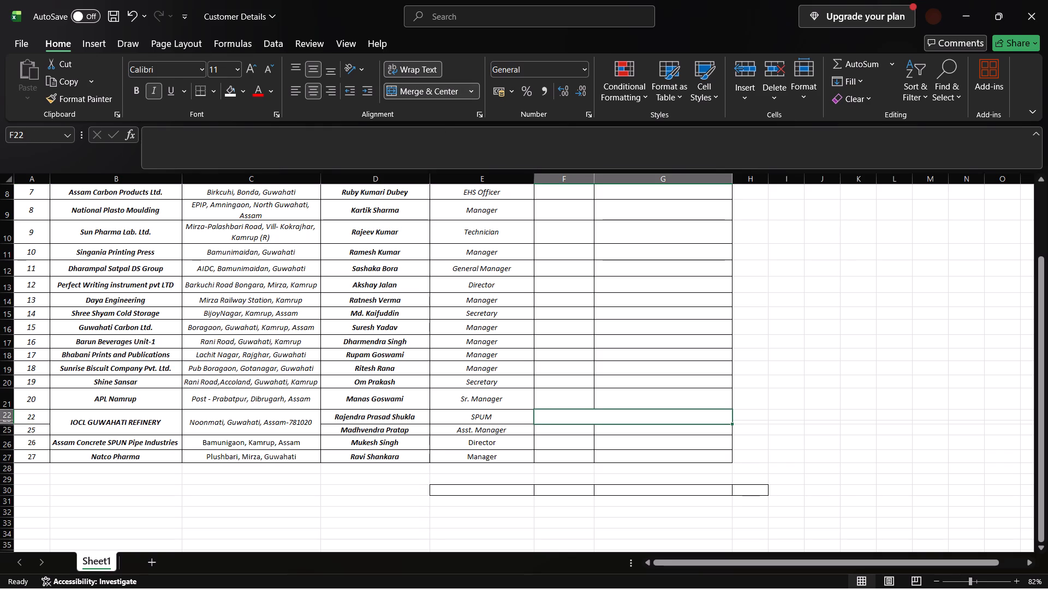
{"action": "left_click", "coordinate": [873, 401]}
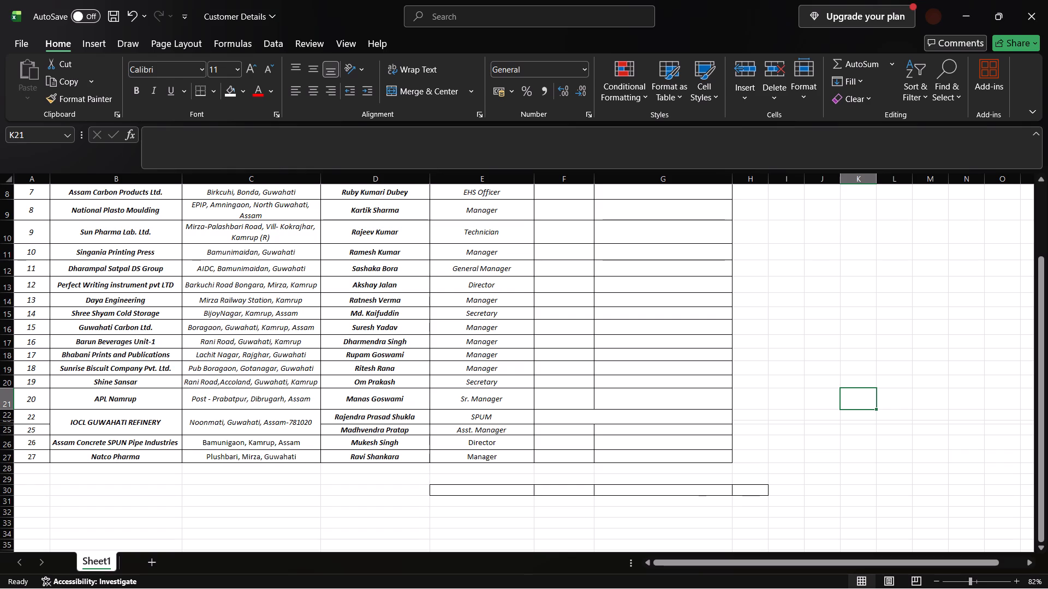
Merge and center the emptied range F1:G27, and unmerge it again to strip its inner borders.
{"action": "scroll", "coordinate": [585, 259], "scroll_direction": "up", "scroll_amount": 3}
{"action": "left_click_drag", "start_coordinate": [561, 193], "coordinate": [611, 384]}
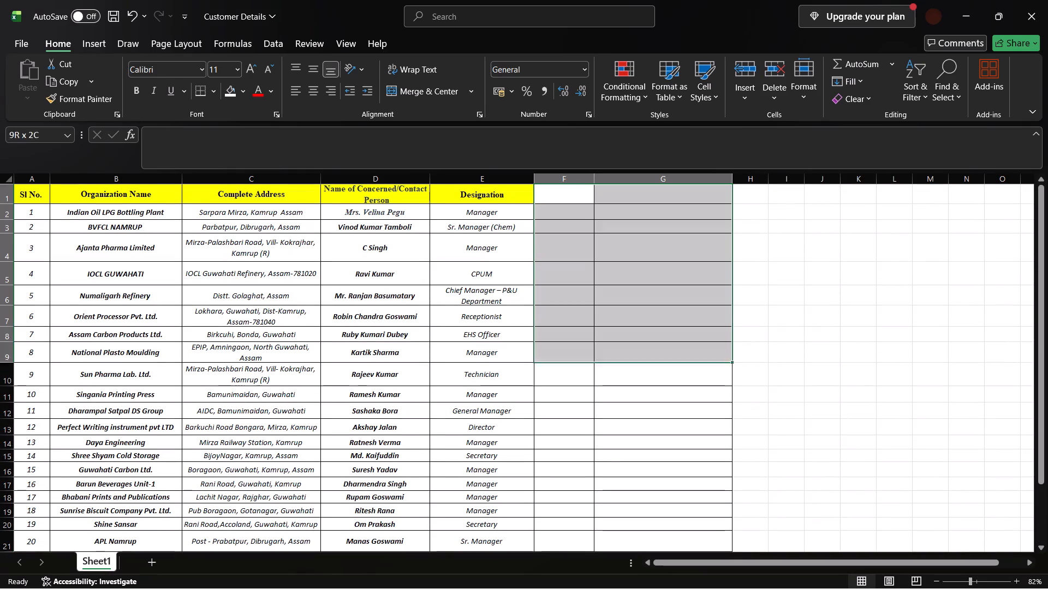
{"action": "left_click_drag", "start_coordinate": [611, 384], "coordinate": [638, 519]}
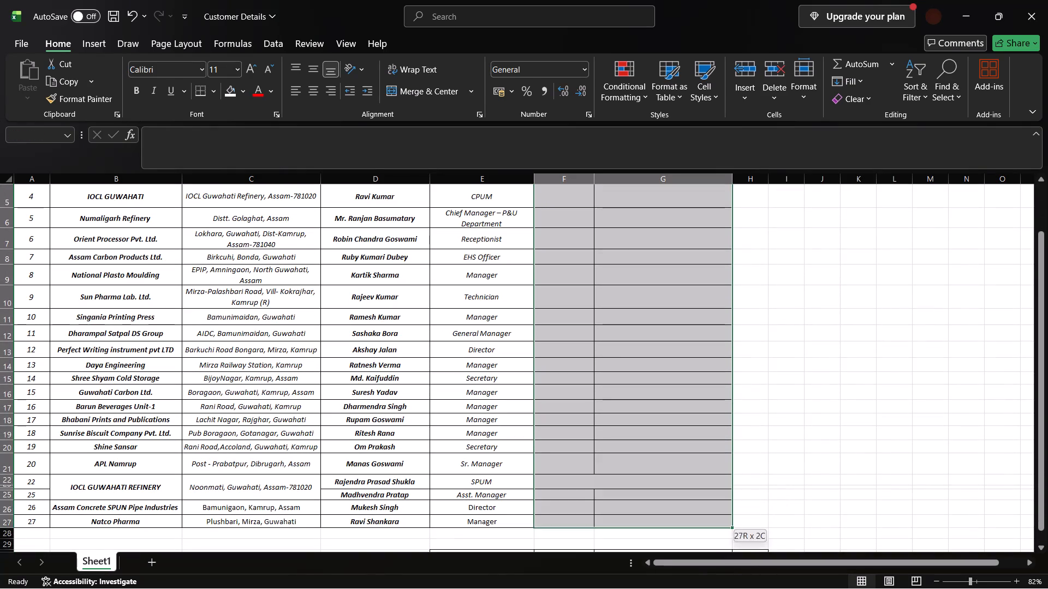
{"action": "left_click_drag", "start_coordinate": [638, 519], "coordinate": [644, 524]}
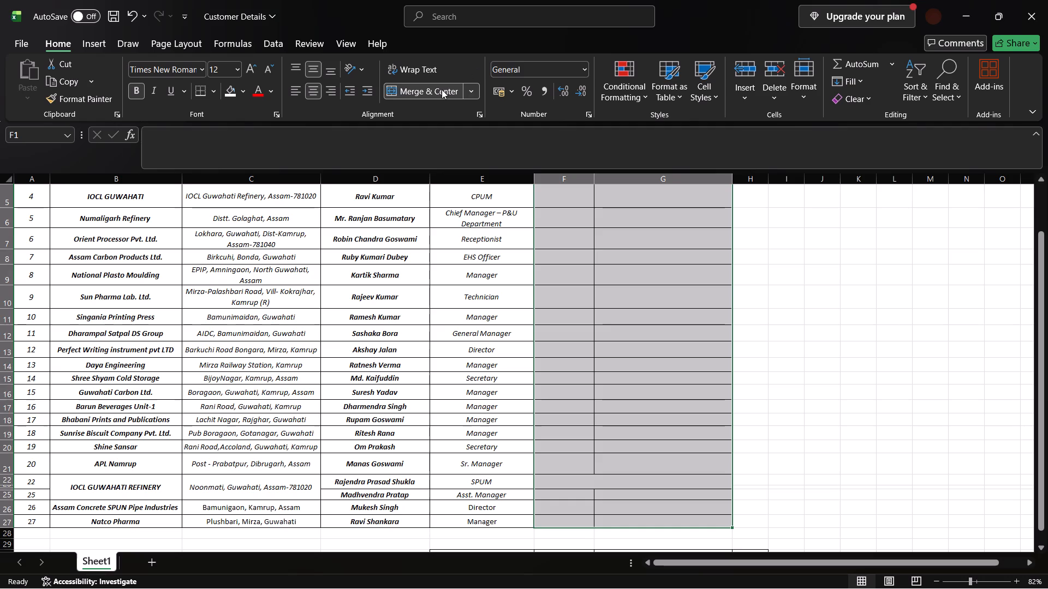
{"action": "left_click", "coordinate": [442, 89]}
{"action": "left_click", "coordinate": [442, 89]}
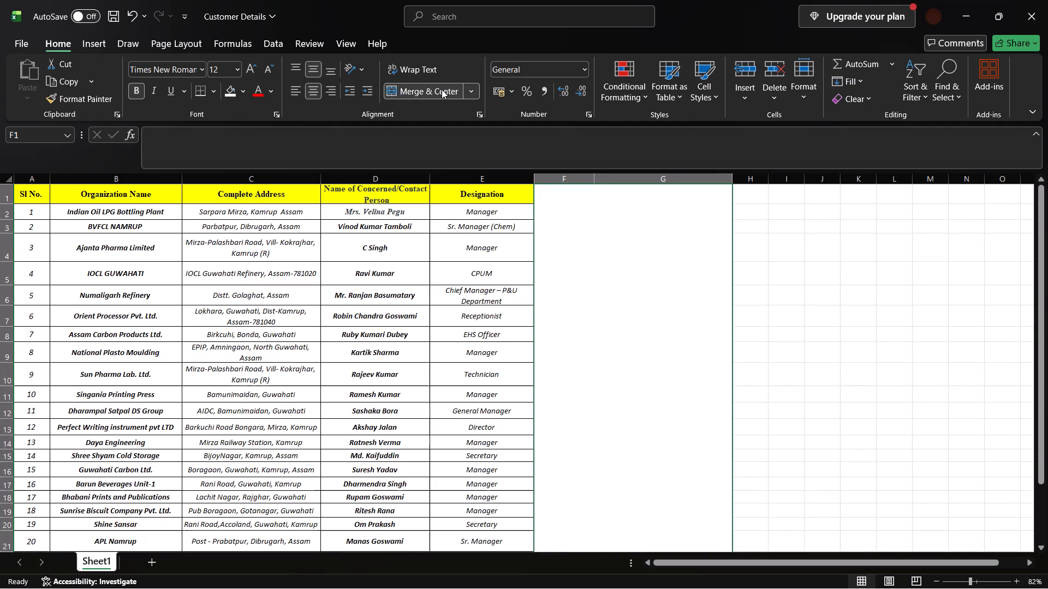
{"action": "left_click", "coordinate": [442, 89]}
{"action": "left_click", "coordinate": [442, 89]}
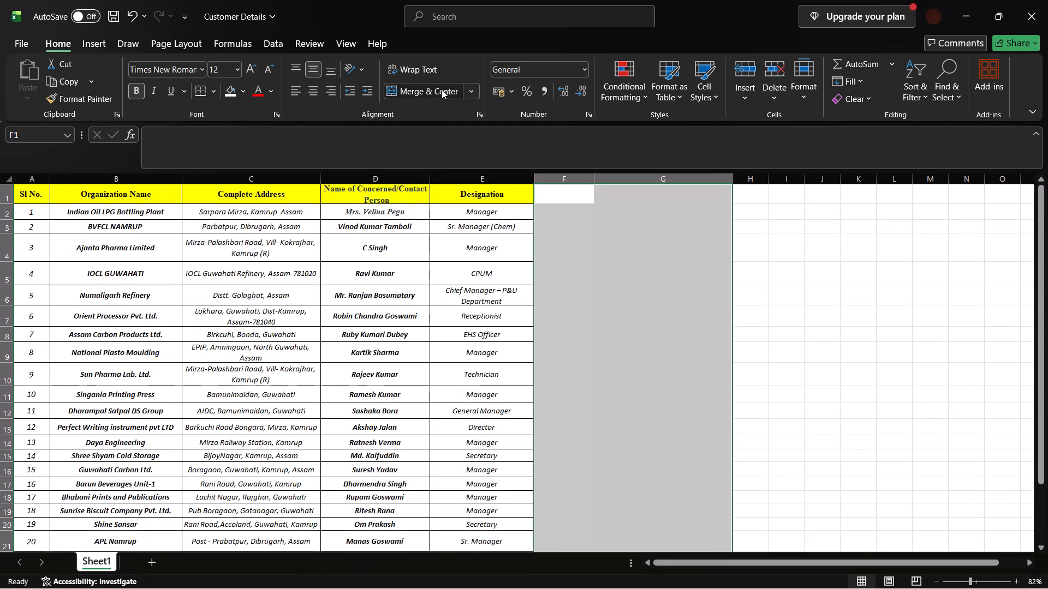
{"action": "left_click", "coordinate": [442, 89]}
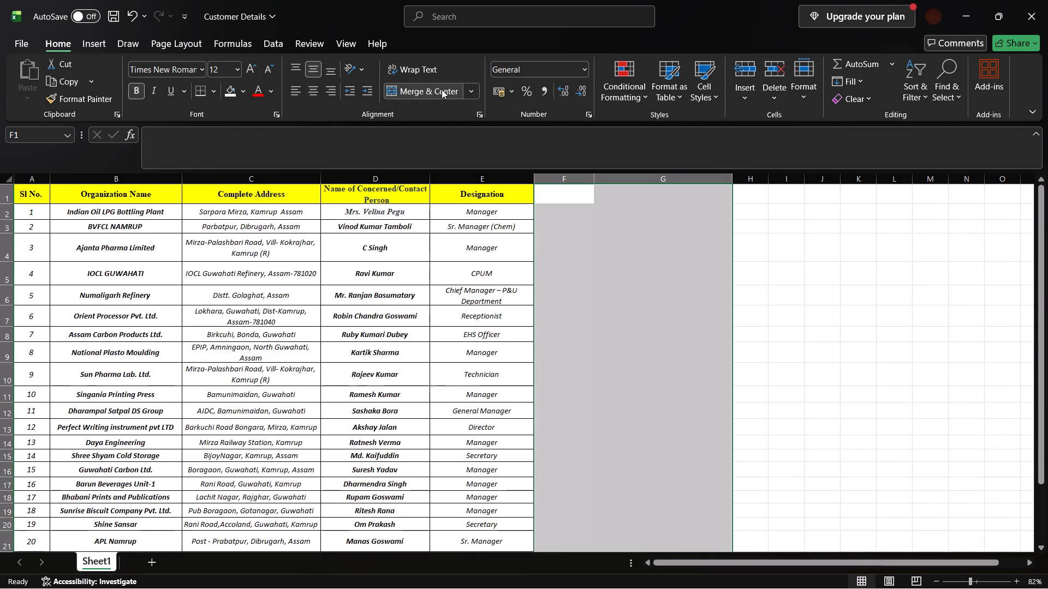
{"action": "left_click", "coordinate": [878, 338]}
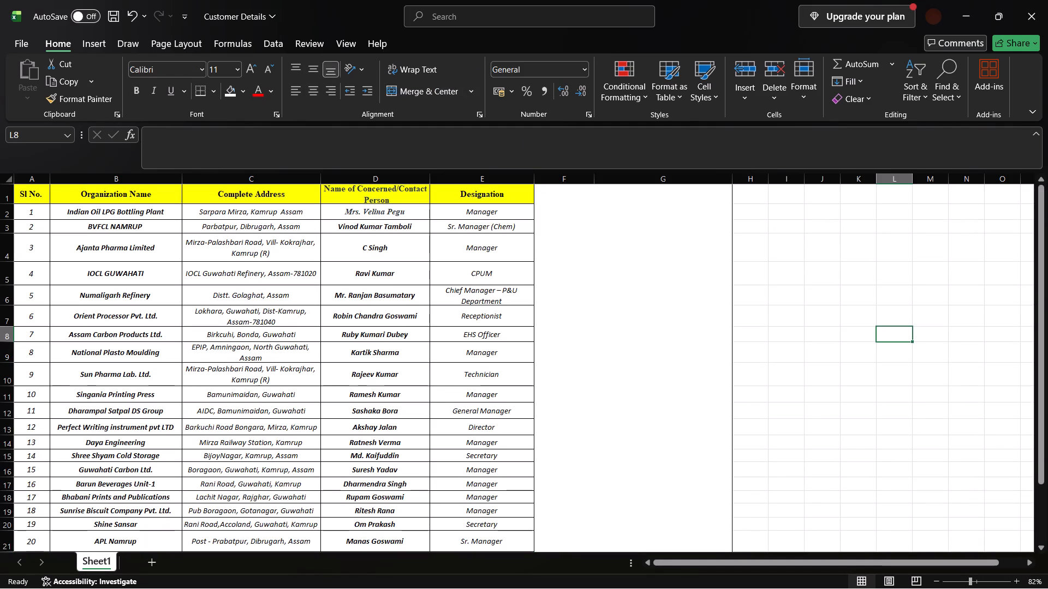
Clear the contents of the Bhabani Prints and Publications entry in A18:E18.
{"action": "scroll", "coordinate": [878, 338], "scroll_direction": "down", "scroll_amount": 1}
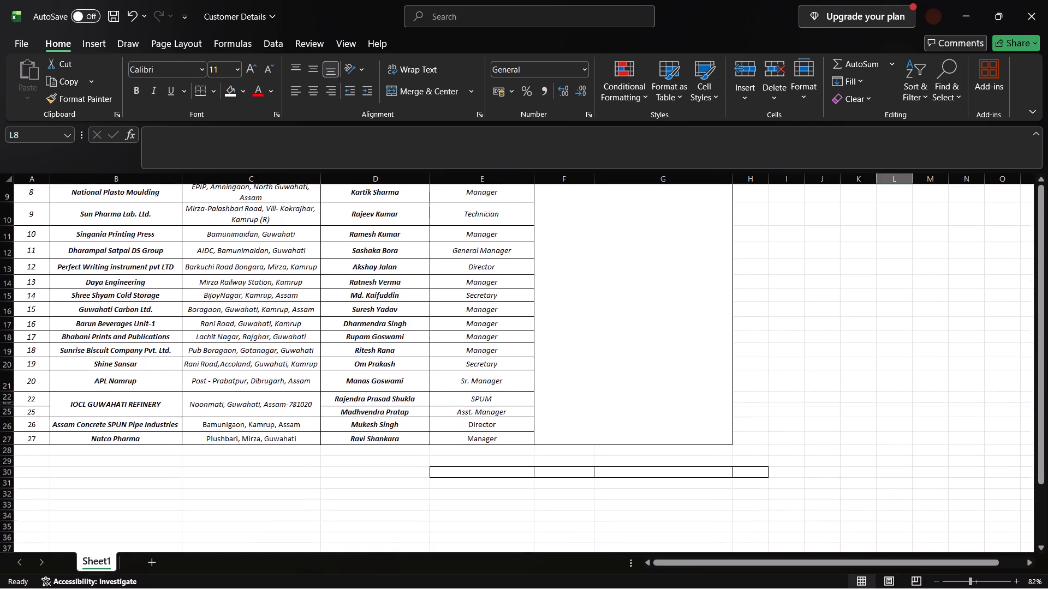
{"action": "scroll", "coordinate": [878, 338], "scroll_direction": "down", "scroll_amount": 1}
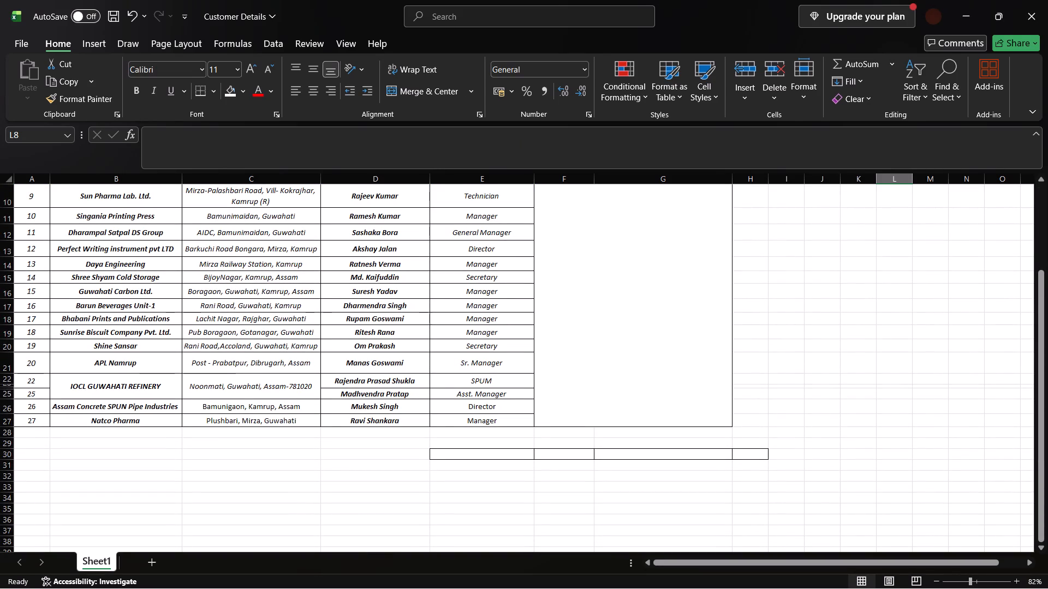
{"action": "scroll", "coordinate": [35, 432], "scroll_direction": "up", "scroll_amount": 1}
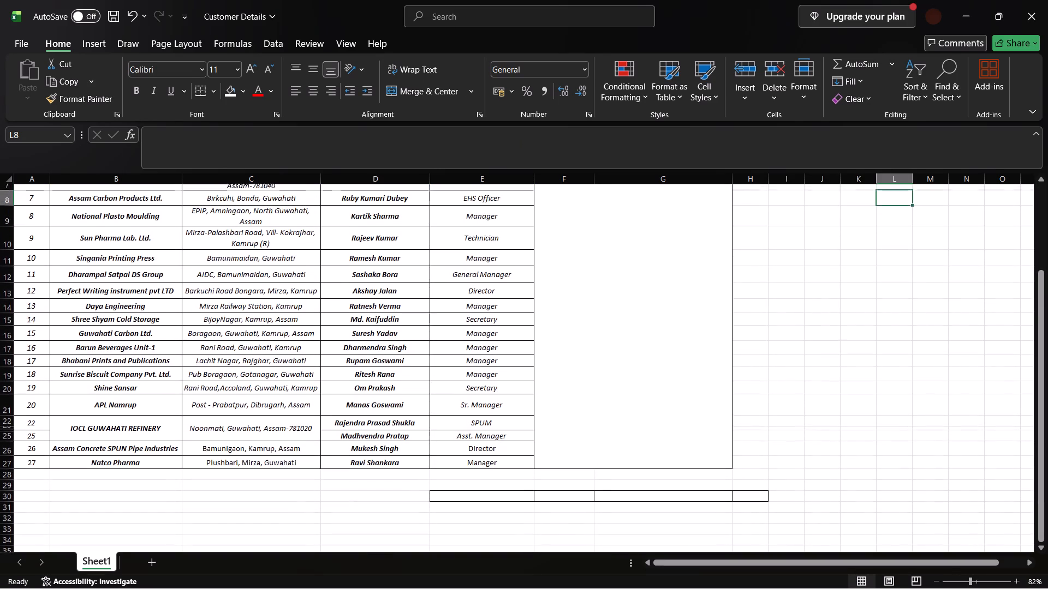
{"action": "scroll", "coordinate": [35, 432], "scroll_direction": "up", "scroll_amount": 1}
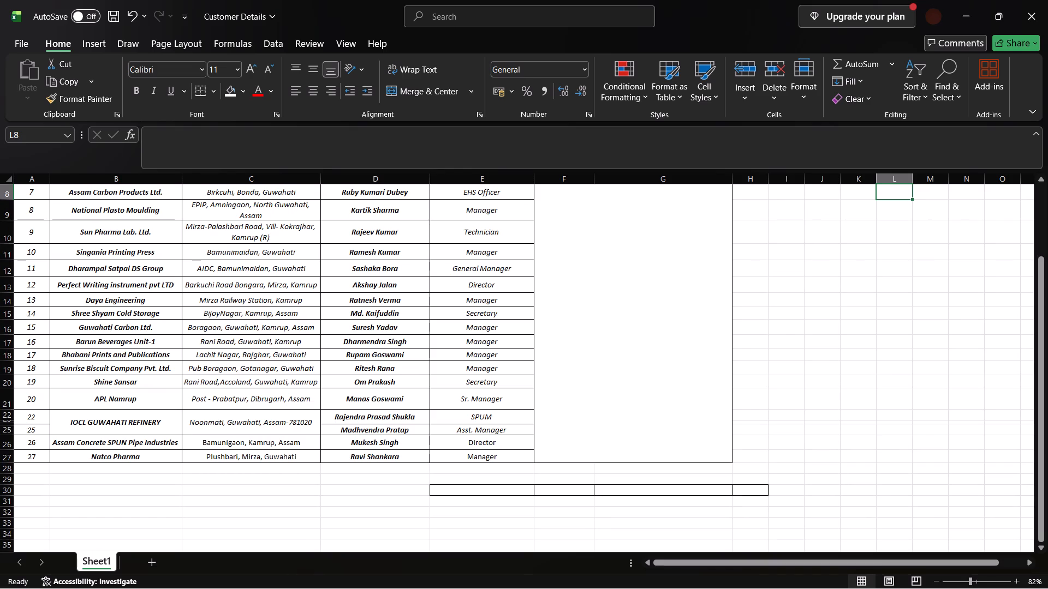
{"action": "left_click_drag", "start_coordinate": [40, 356], "coordinate": [116, 345]}
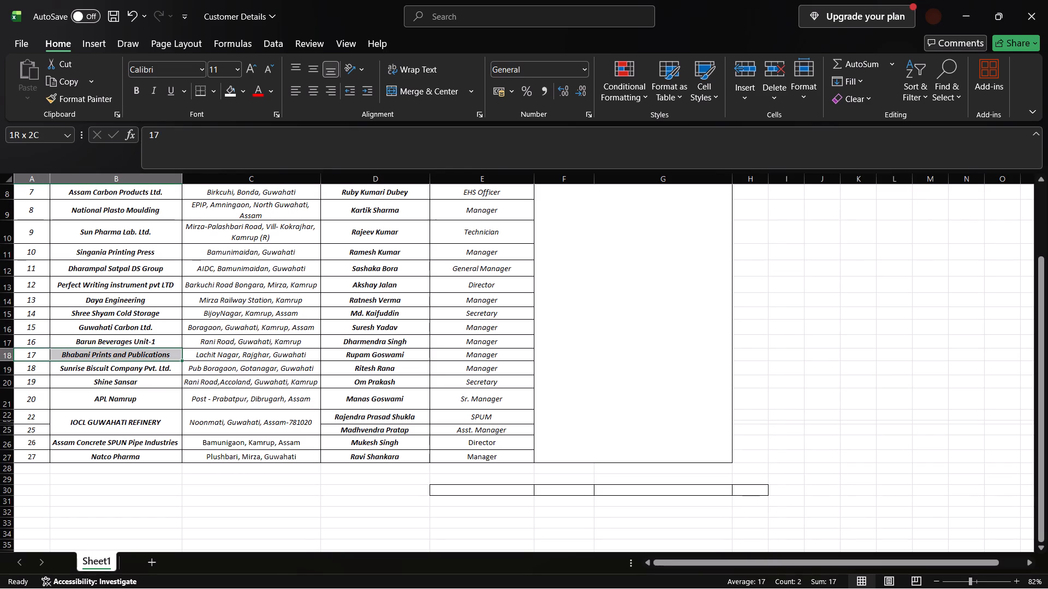
{"action": "left_click_drag", "start_coordinate": [116, 345], "coordinate": [439, 353]}
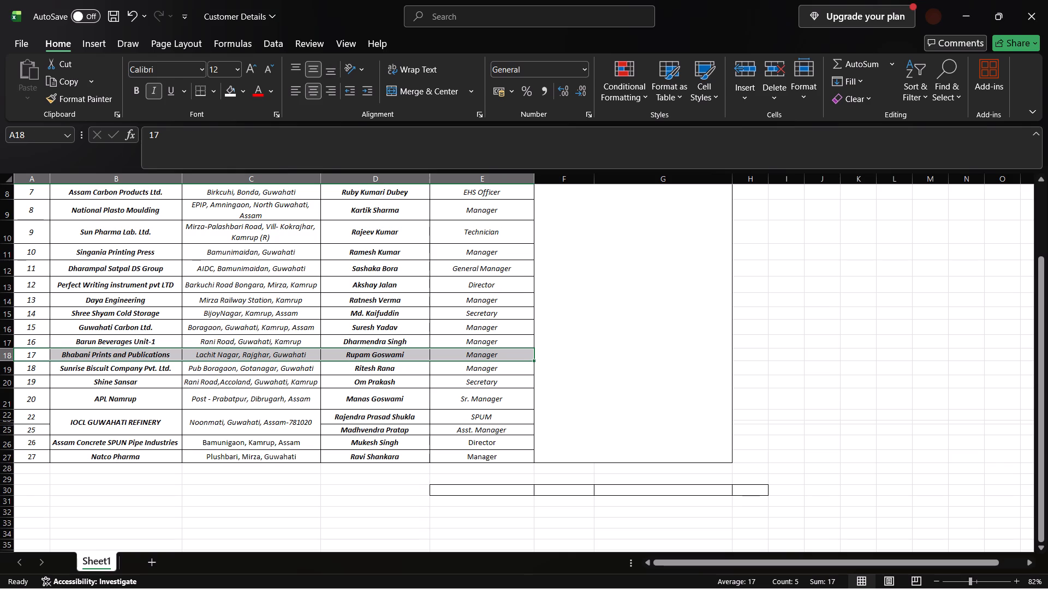
{"action": "key", "text": "Delete"}
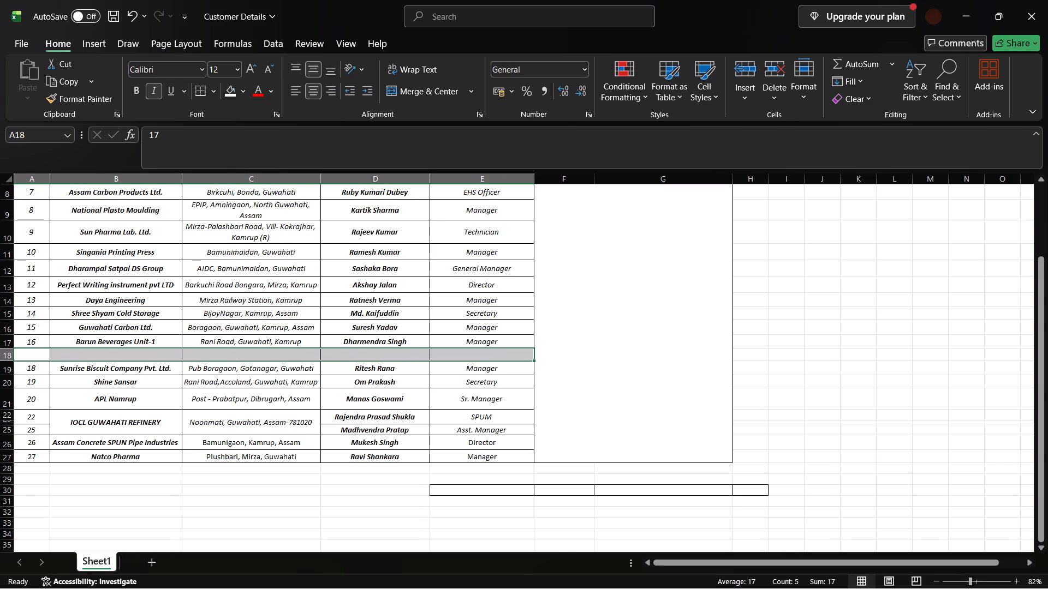
Clear the entries for Perfect Writing instrument pvt LTD, Daya Engineering and Shree Shyam Cold Storage in A13:E15.
{"action": "left_click_drag", "start_coordinate": [492, 314], "coordinate": [398, 280]}
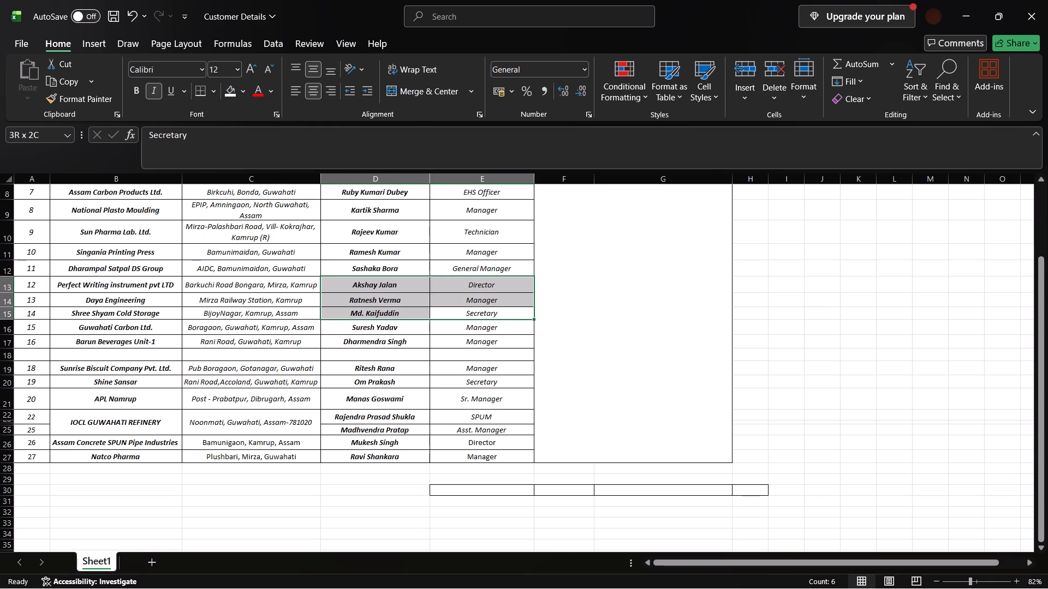
{"action": "left_click_drag", "start_coordinate": [398, 280], "coordinate": [38, 289]}
{"action": "key", "text": "Delete"}
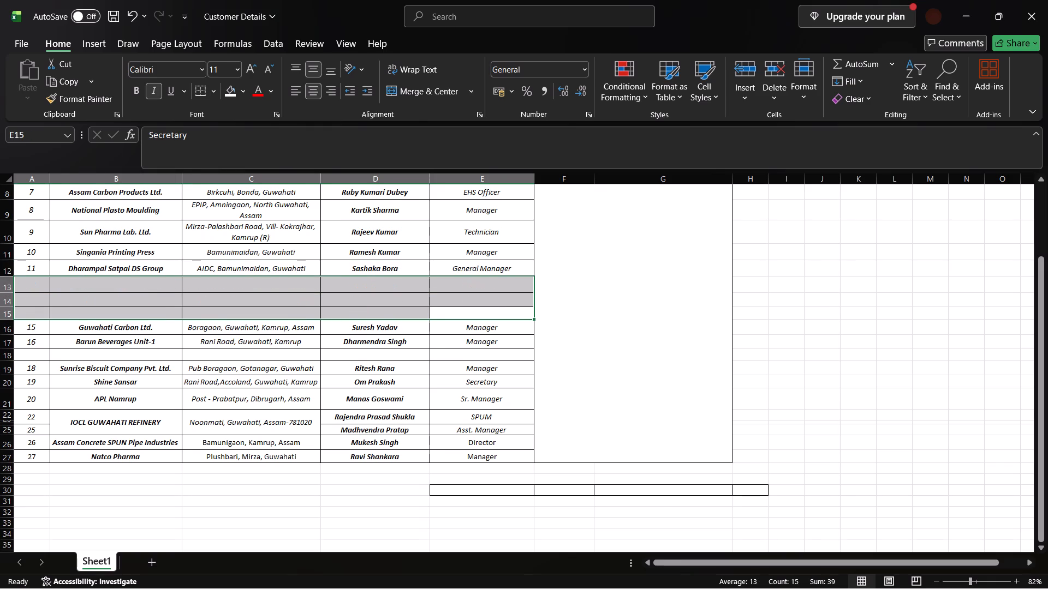
{"action": "scroll", "coordinate": [221, 287], "scroll_direction": "up", "scroll_amount": 1}
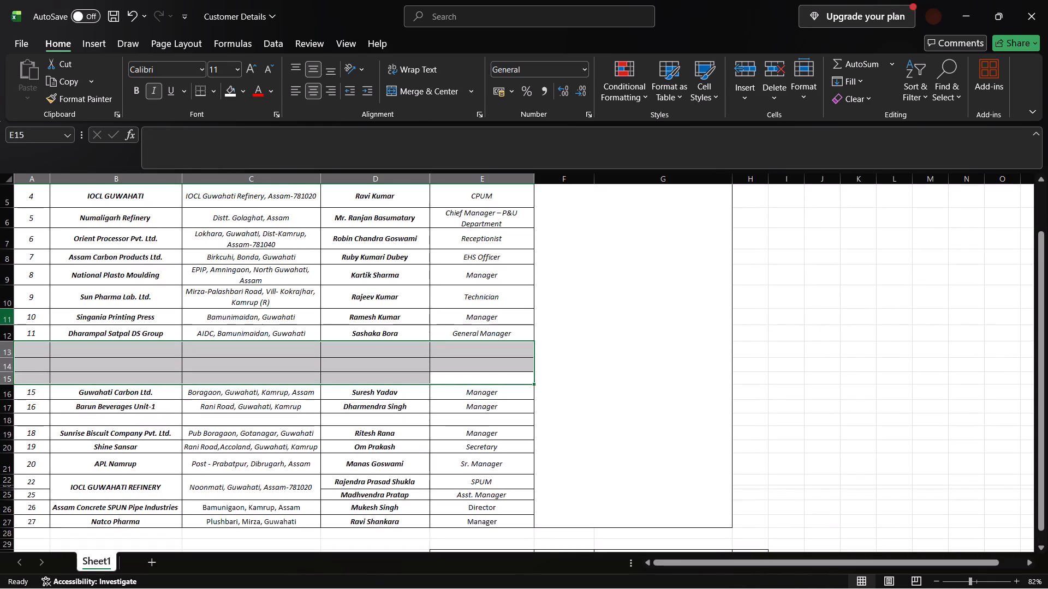
Clear the Singania Printing Press entry in A11:E11 and the National Plasto Moulding entry in A9:E9.
{"action": "left_click_drag", "start_coordinate": [26, 316], "coordinate": [469, 320]}
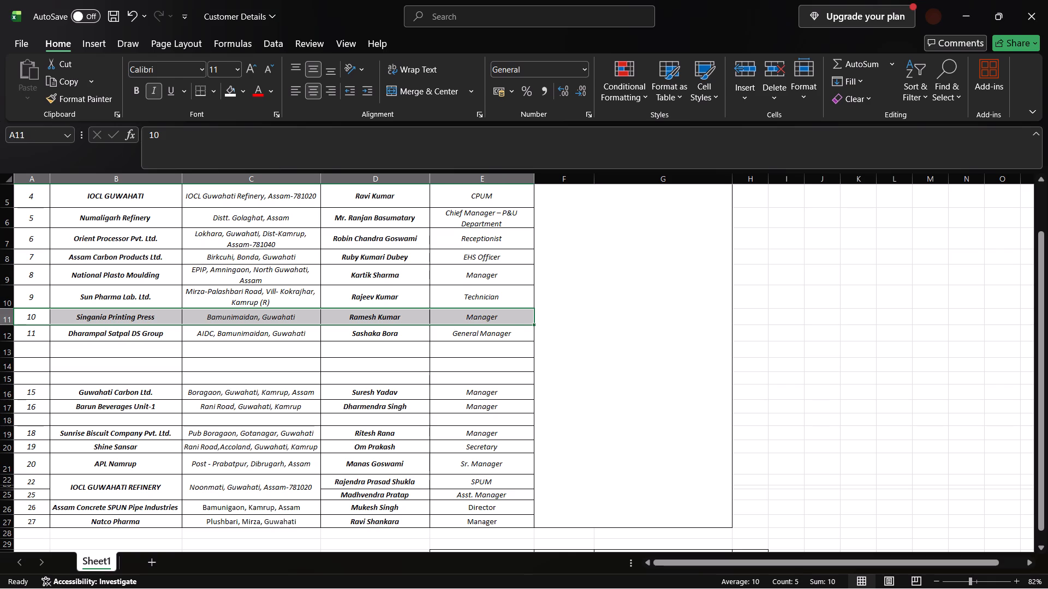
{"action": "key", "text": "Delete"}
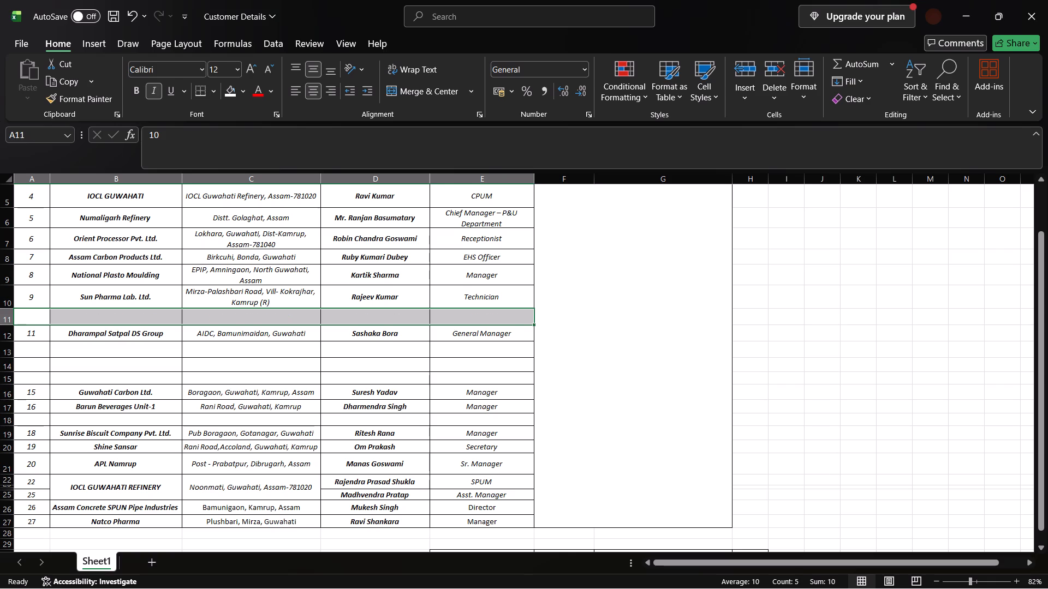
{"action": "scroll", "coordinate": [469, 320], "scroll_direction": "up", "scroll_amount": 1}
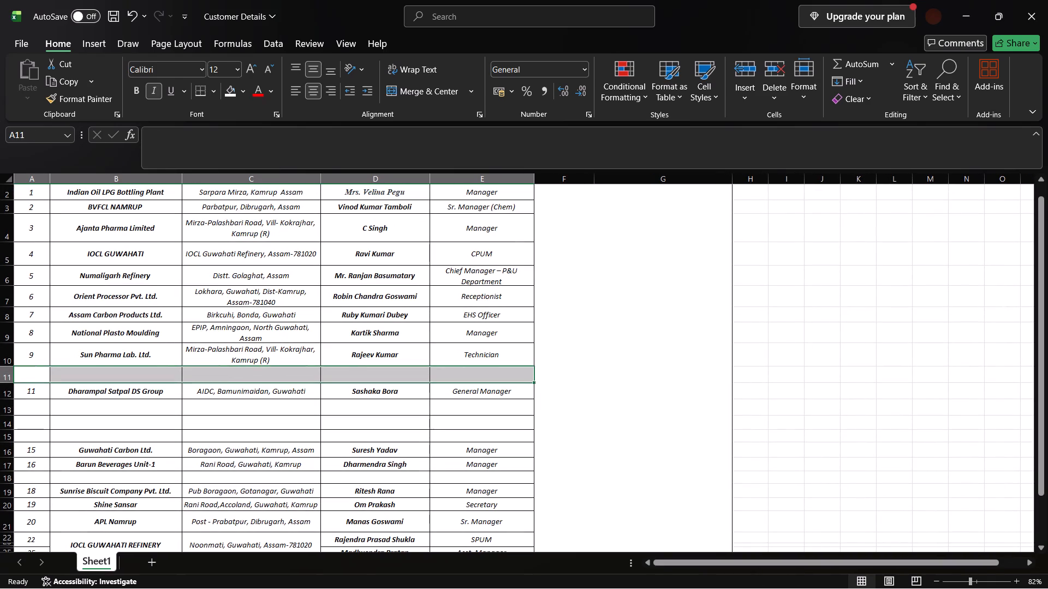
{"action": "left_click_drag", "start_coordinate": [31, 333], "coordinate": [463, 327]}
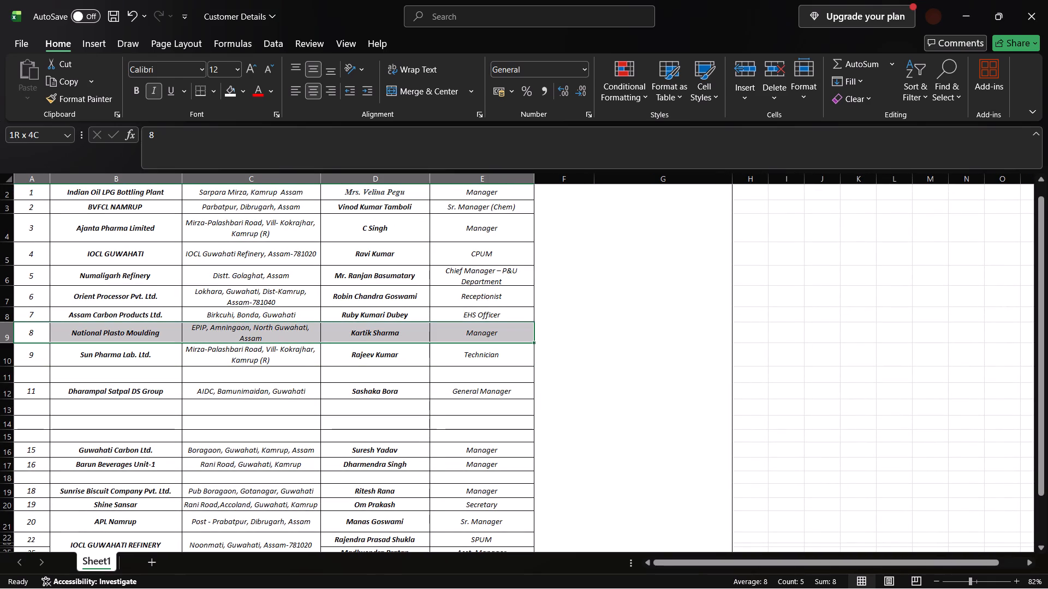
{"action": "left_click_drag", "start_coordinate": [463, 327], "coordinate": [501, 329]}
{"action": "key", "text": "Delete"}
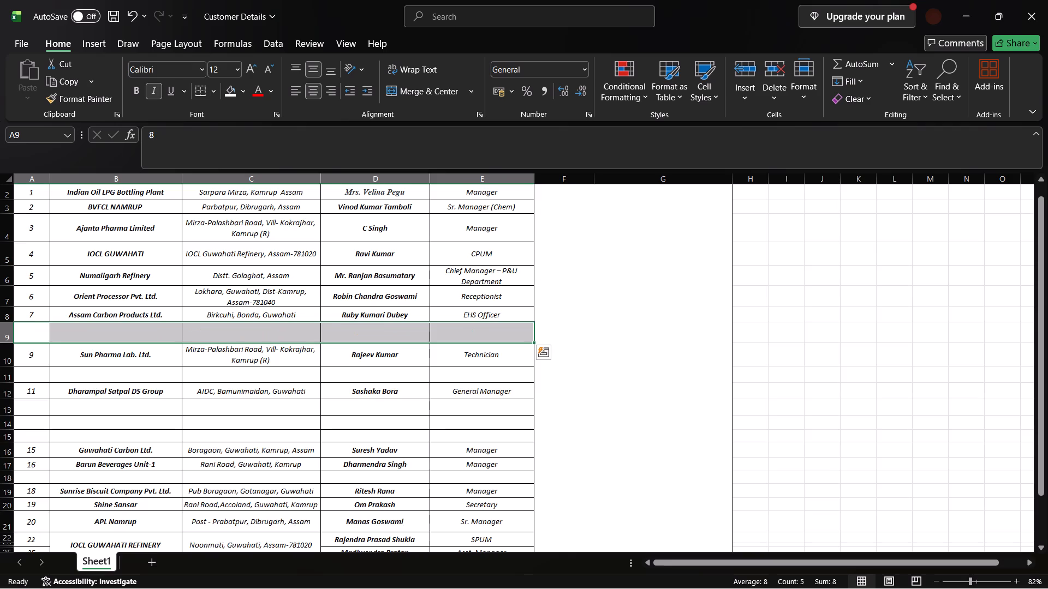
Clear the Orient Processor Pvt. Ltd. entry in A7:E7 and the Sun Pharma Lab. Ltd. entry in A10:E10.
{"action": "scroll", "coordinate": [501, 329], "scroll_direction": "up", "scroll_amount": 3}
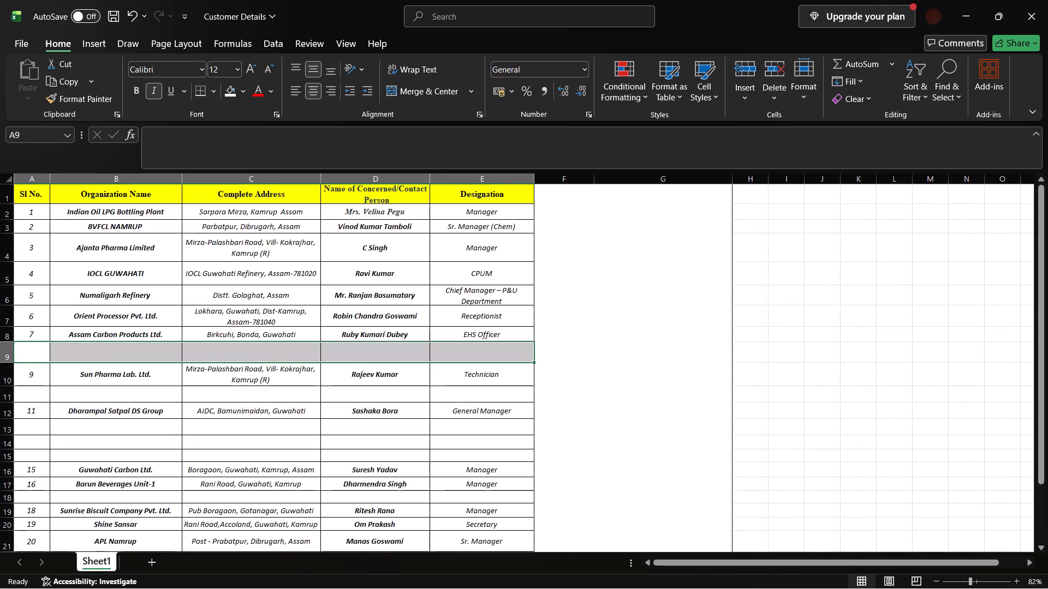
{"action": "left_click_drag", "start_coordinate": [28, 317], "coordinate": [81, 316]}
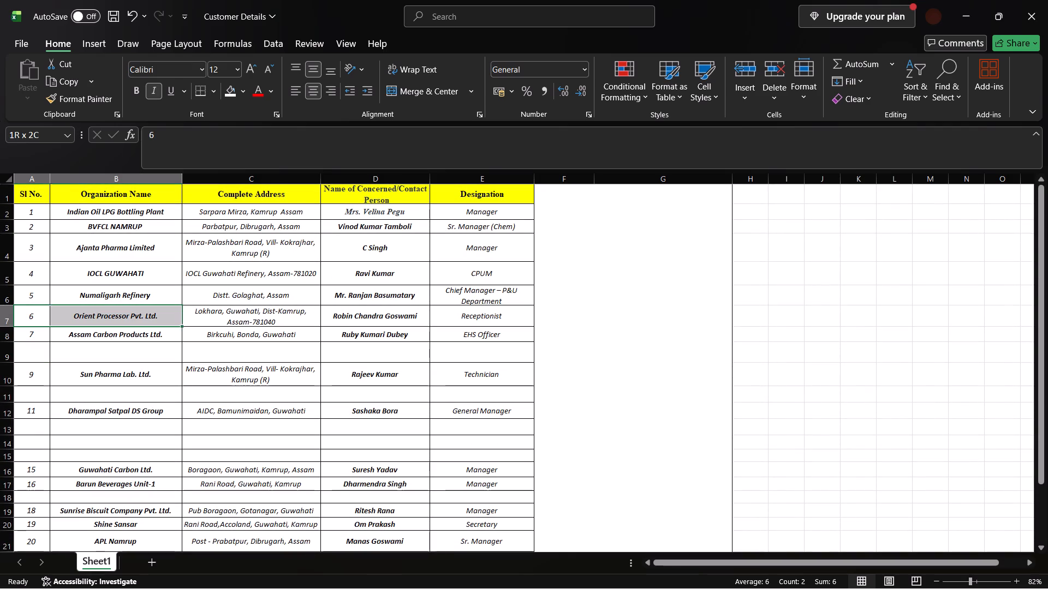
{"action": "left_click_drag", "start_coordinate": [81, 316], "coordinate": [460, 317]}
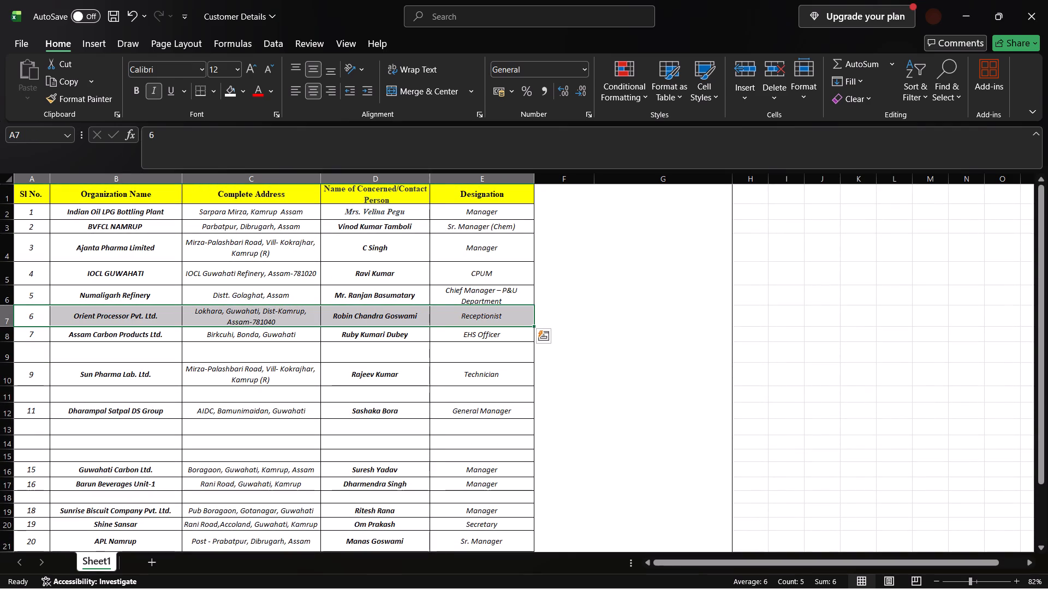
{"action": "key", "text": "Delete"}
{"action": "scroll", "coordinate": [498, 371], "scroll_direction": "down", "scroll_amount": 1}
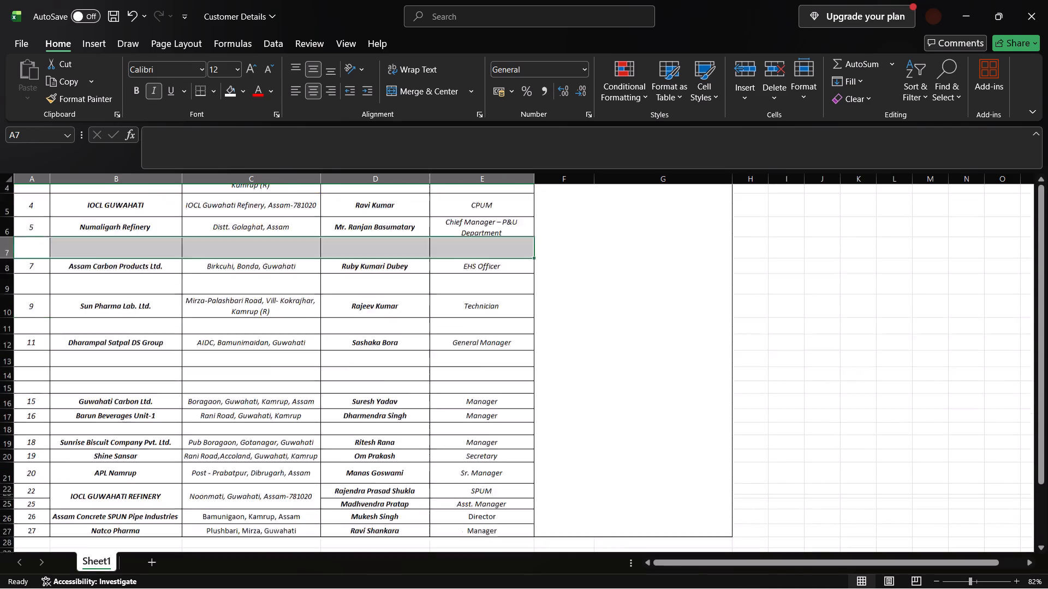
{"action": "scroll", "coordinate": [498, 371], "scroll_direction": "down", "scroll_amount": 1}
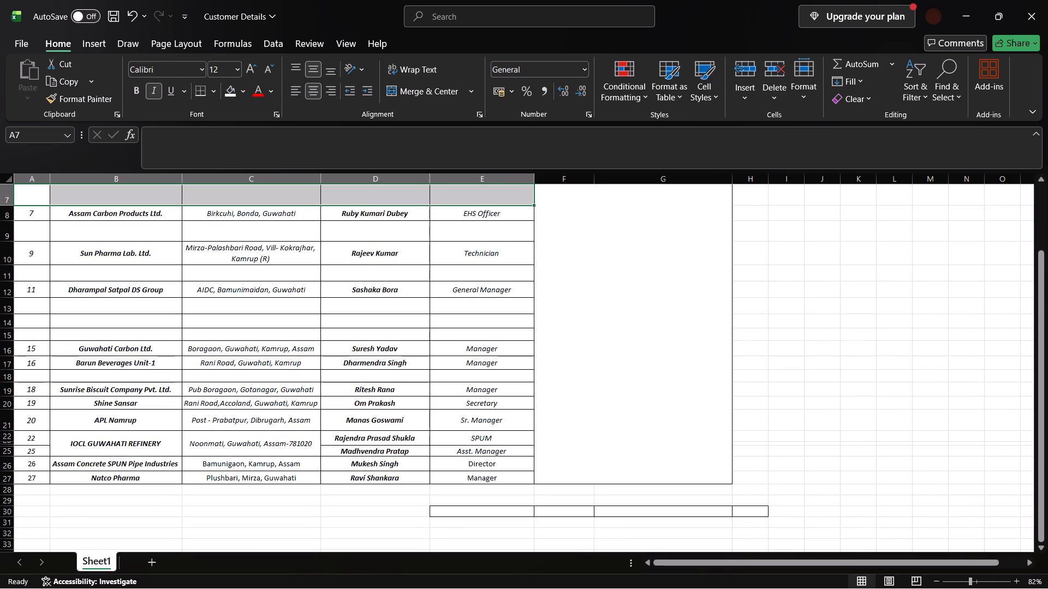
{"action": "left_click_drag", "start_coordinate": [498, 254], "coordinate": [19, 257]}
{"action": "key", "text": "Delete"}
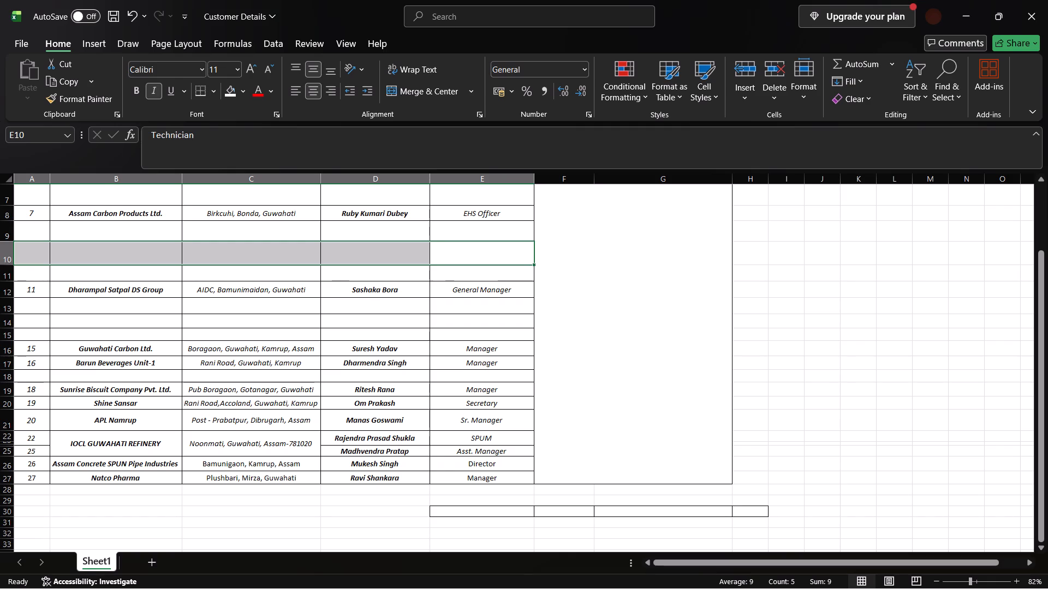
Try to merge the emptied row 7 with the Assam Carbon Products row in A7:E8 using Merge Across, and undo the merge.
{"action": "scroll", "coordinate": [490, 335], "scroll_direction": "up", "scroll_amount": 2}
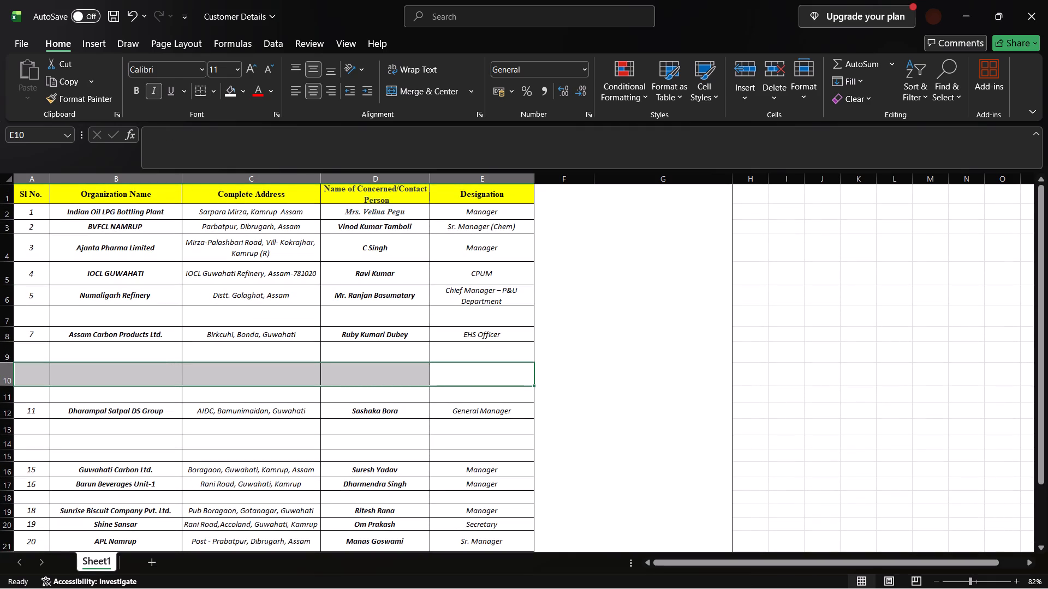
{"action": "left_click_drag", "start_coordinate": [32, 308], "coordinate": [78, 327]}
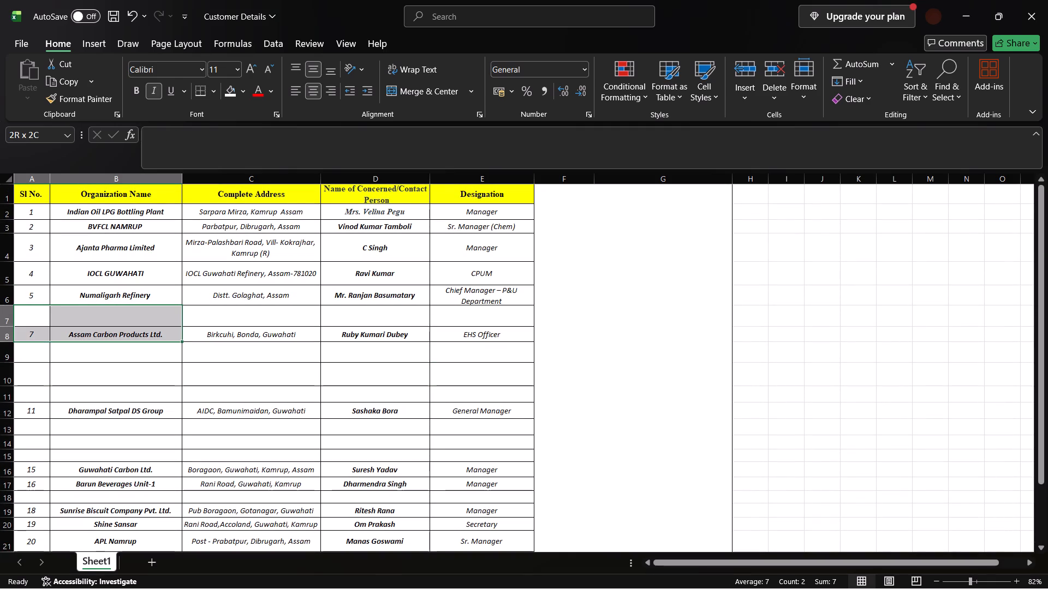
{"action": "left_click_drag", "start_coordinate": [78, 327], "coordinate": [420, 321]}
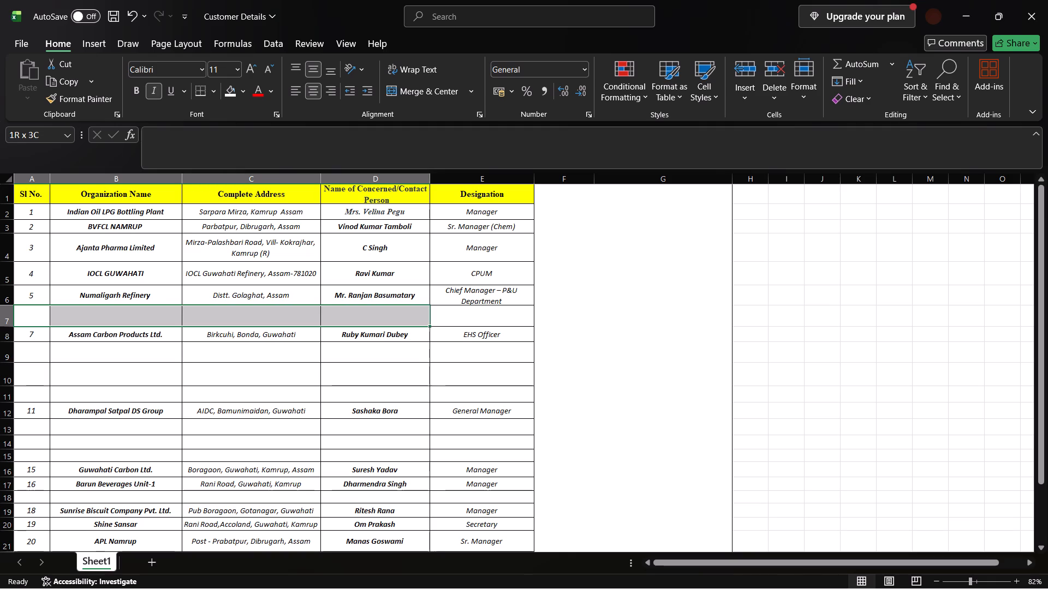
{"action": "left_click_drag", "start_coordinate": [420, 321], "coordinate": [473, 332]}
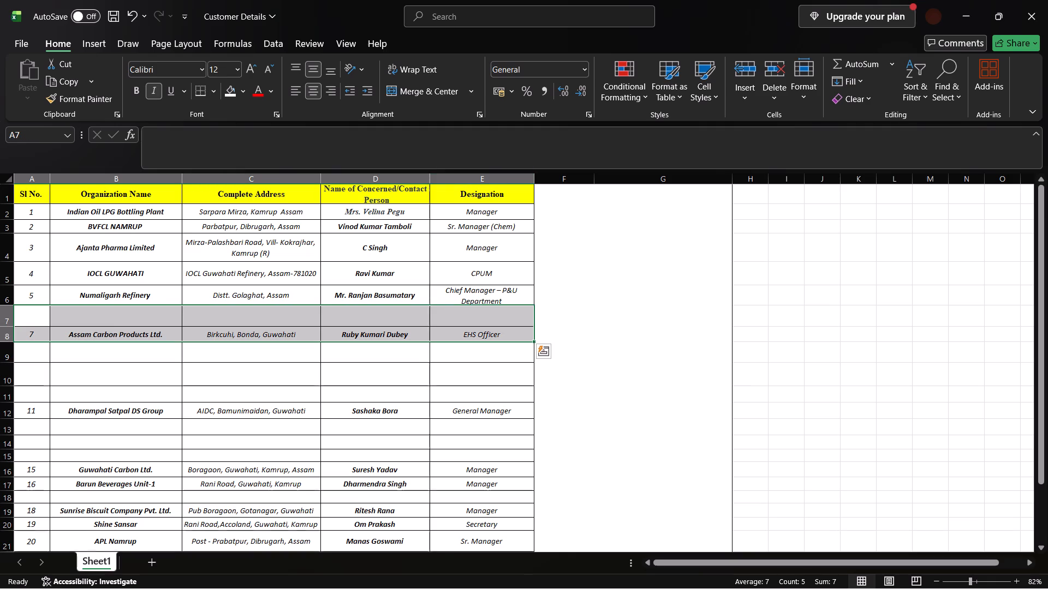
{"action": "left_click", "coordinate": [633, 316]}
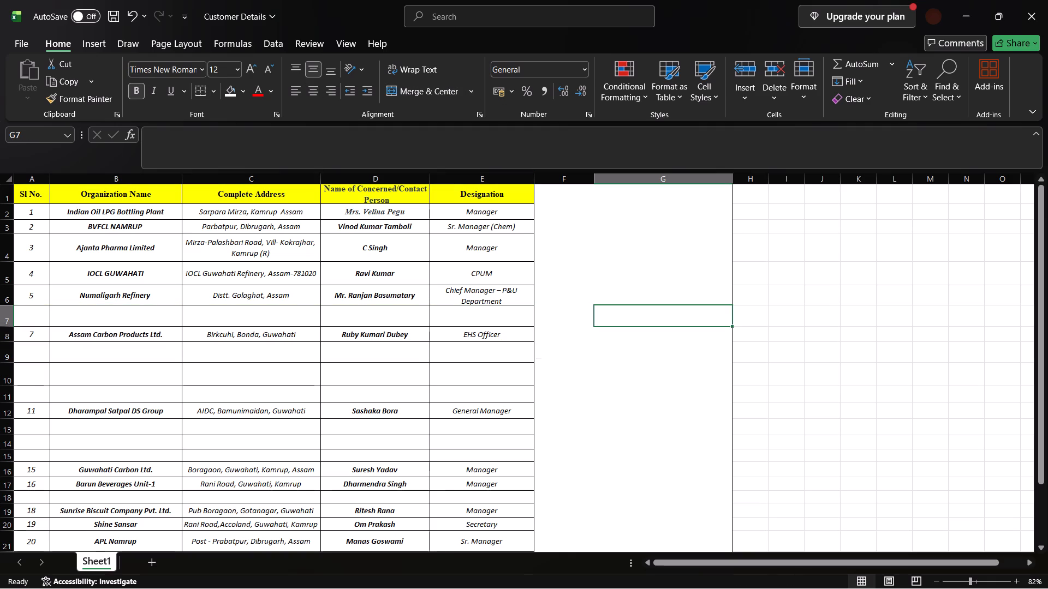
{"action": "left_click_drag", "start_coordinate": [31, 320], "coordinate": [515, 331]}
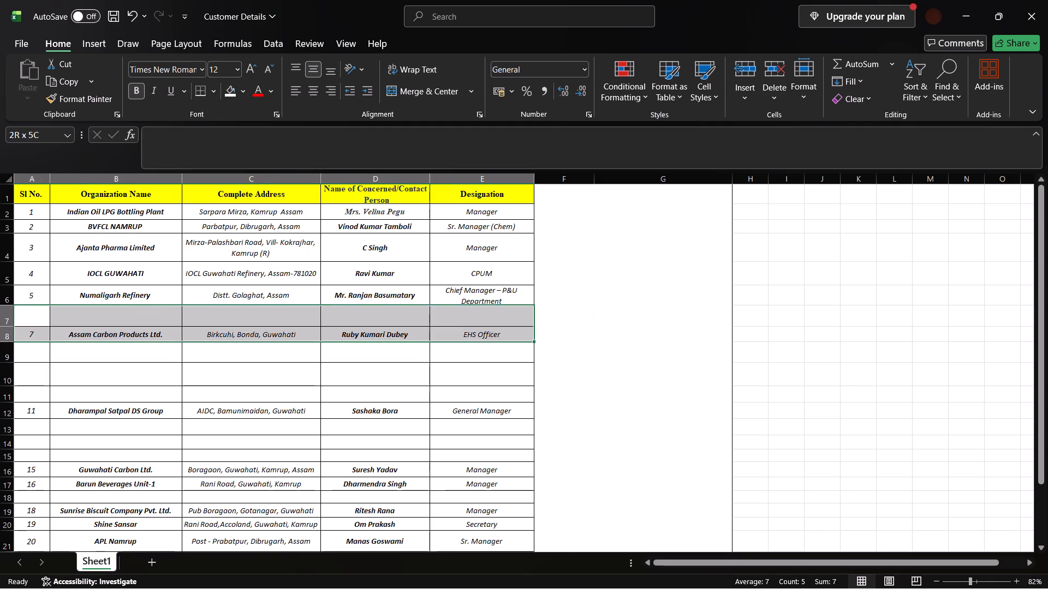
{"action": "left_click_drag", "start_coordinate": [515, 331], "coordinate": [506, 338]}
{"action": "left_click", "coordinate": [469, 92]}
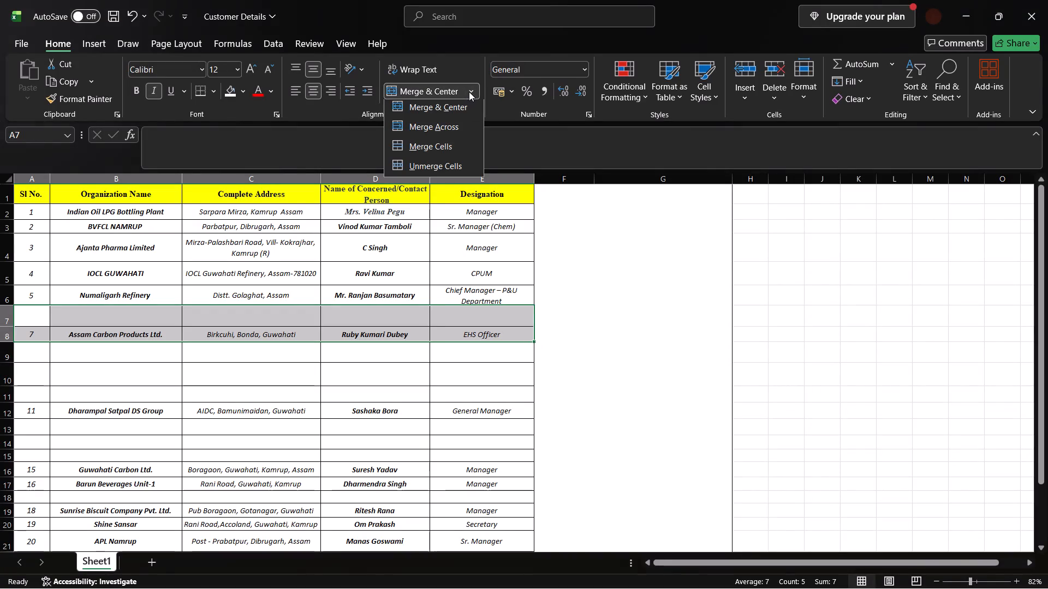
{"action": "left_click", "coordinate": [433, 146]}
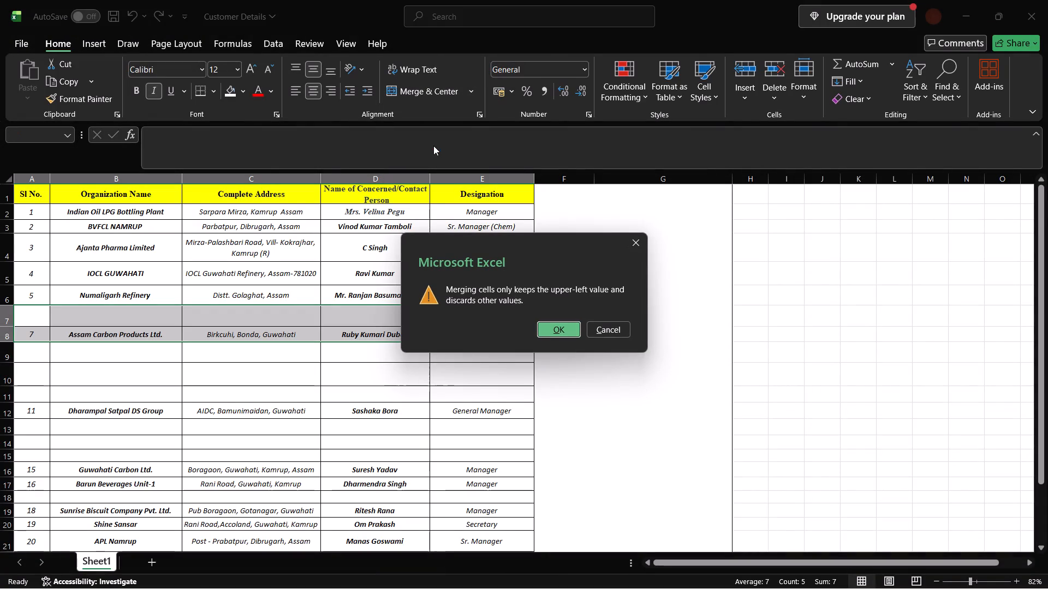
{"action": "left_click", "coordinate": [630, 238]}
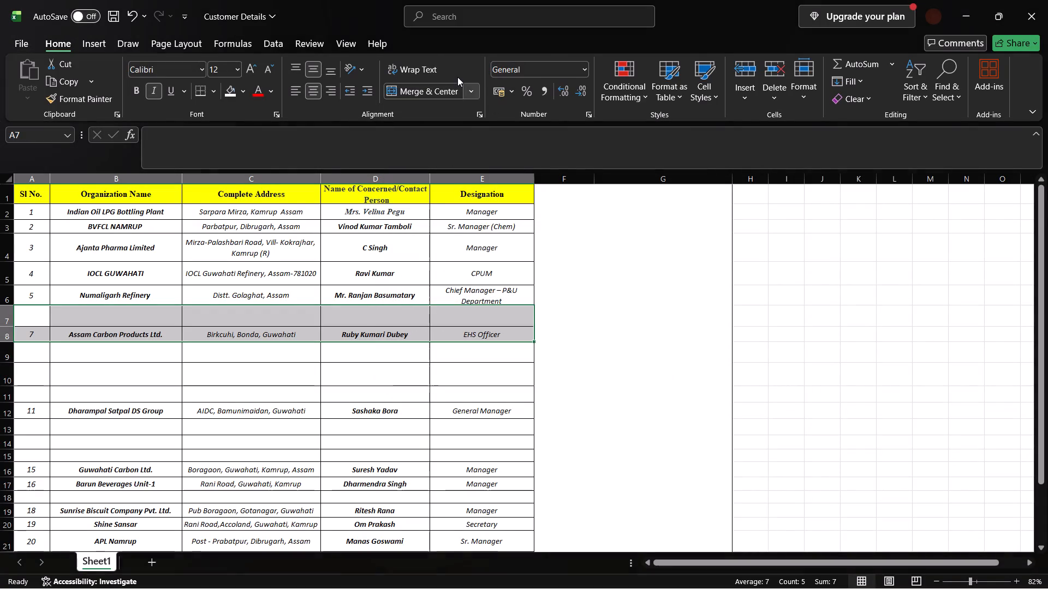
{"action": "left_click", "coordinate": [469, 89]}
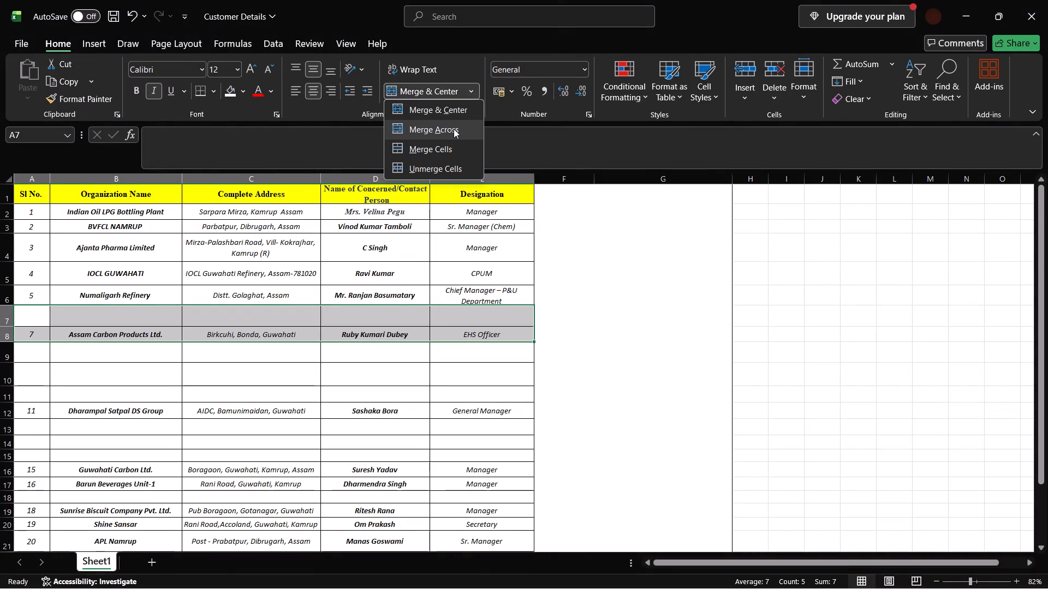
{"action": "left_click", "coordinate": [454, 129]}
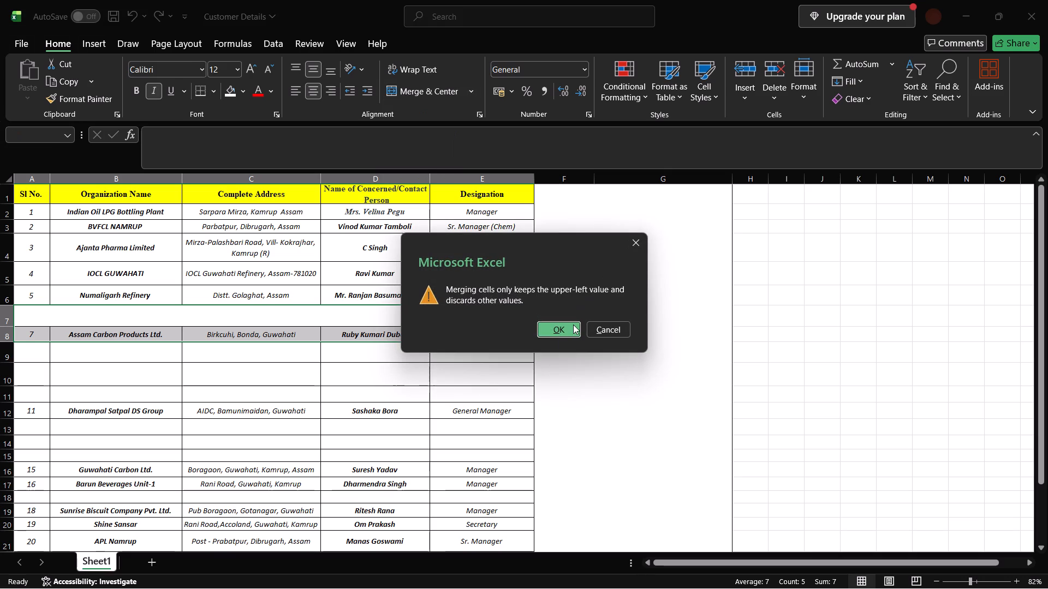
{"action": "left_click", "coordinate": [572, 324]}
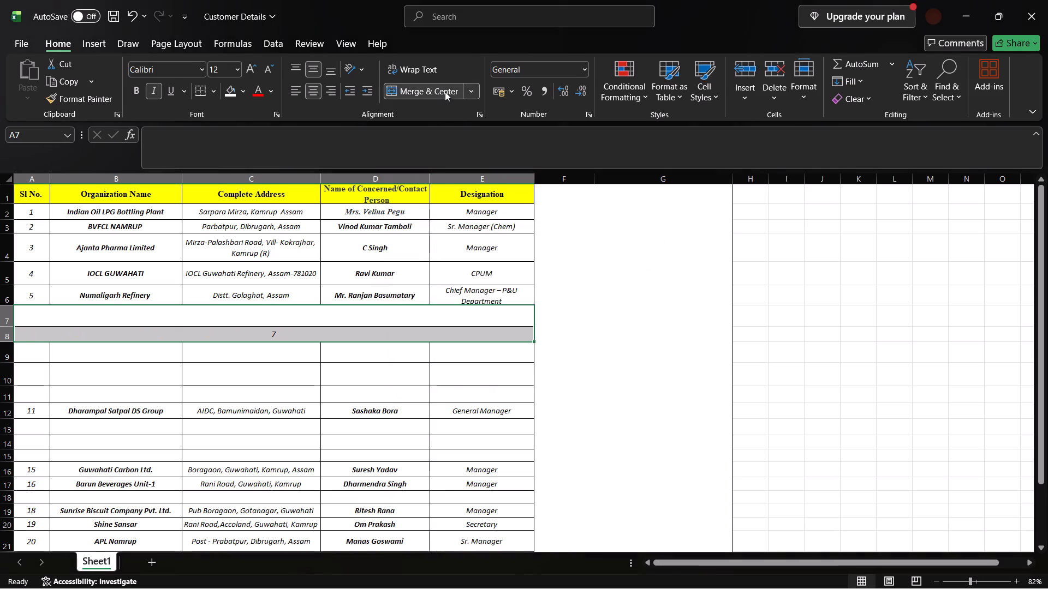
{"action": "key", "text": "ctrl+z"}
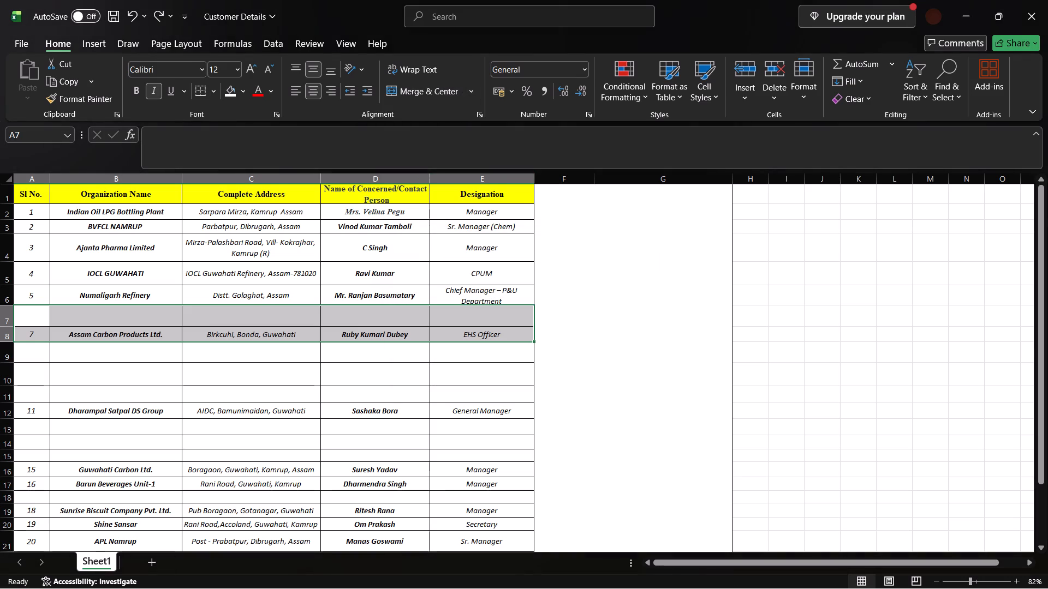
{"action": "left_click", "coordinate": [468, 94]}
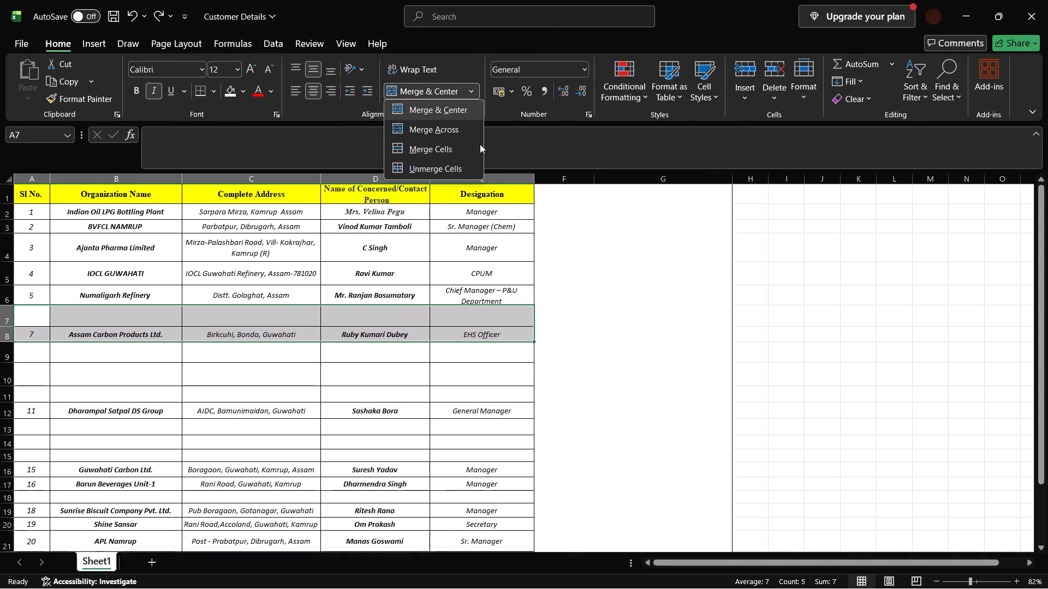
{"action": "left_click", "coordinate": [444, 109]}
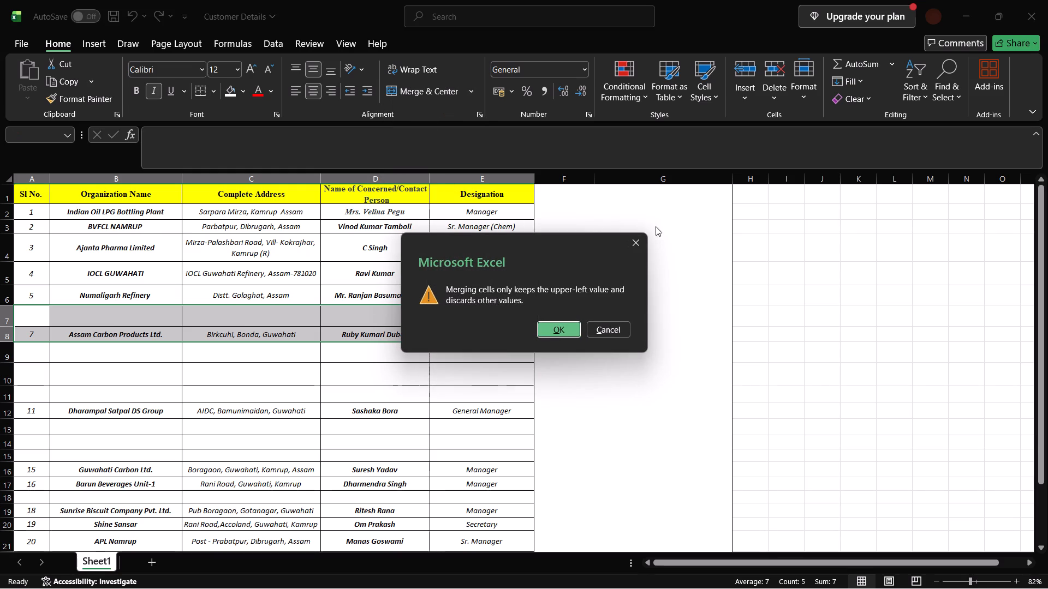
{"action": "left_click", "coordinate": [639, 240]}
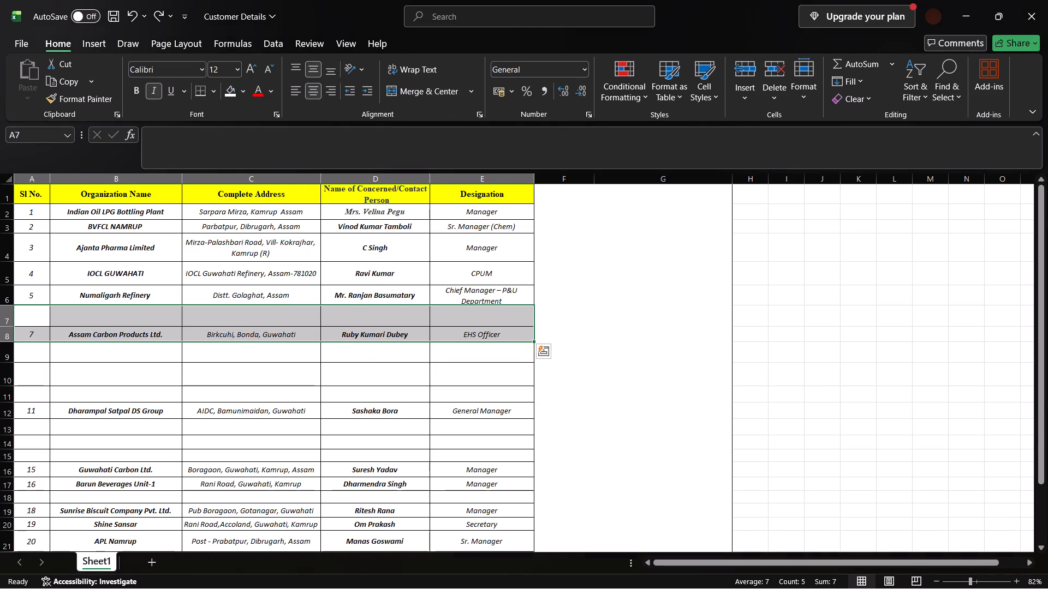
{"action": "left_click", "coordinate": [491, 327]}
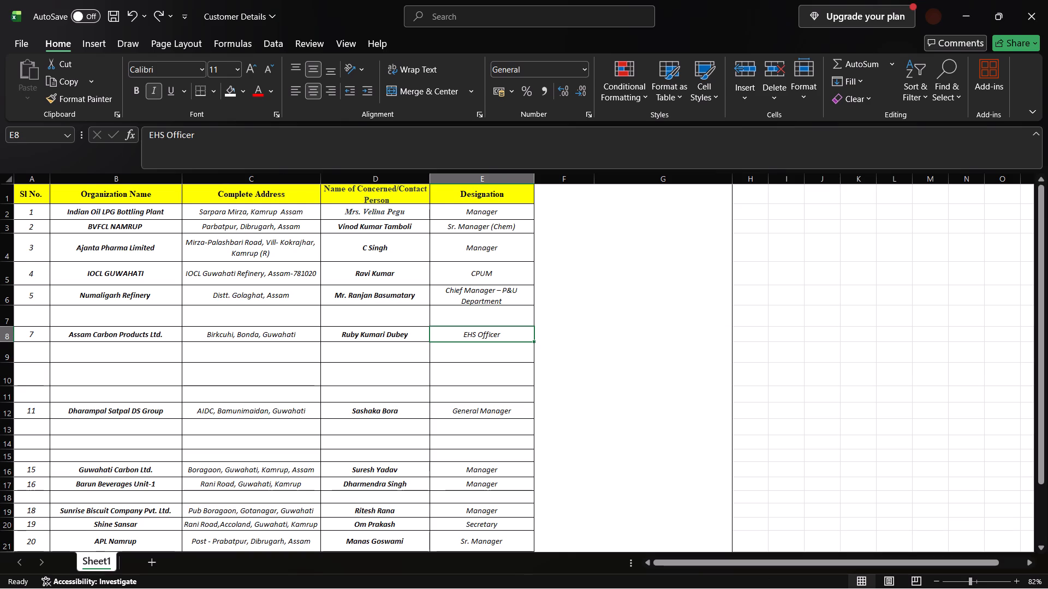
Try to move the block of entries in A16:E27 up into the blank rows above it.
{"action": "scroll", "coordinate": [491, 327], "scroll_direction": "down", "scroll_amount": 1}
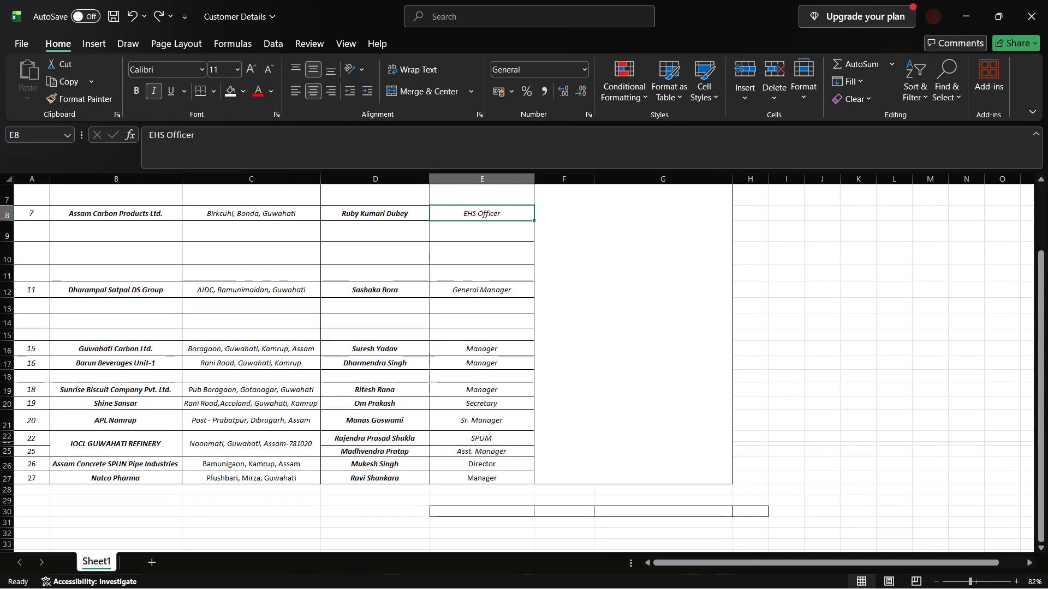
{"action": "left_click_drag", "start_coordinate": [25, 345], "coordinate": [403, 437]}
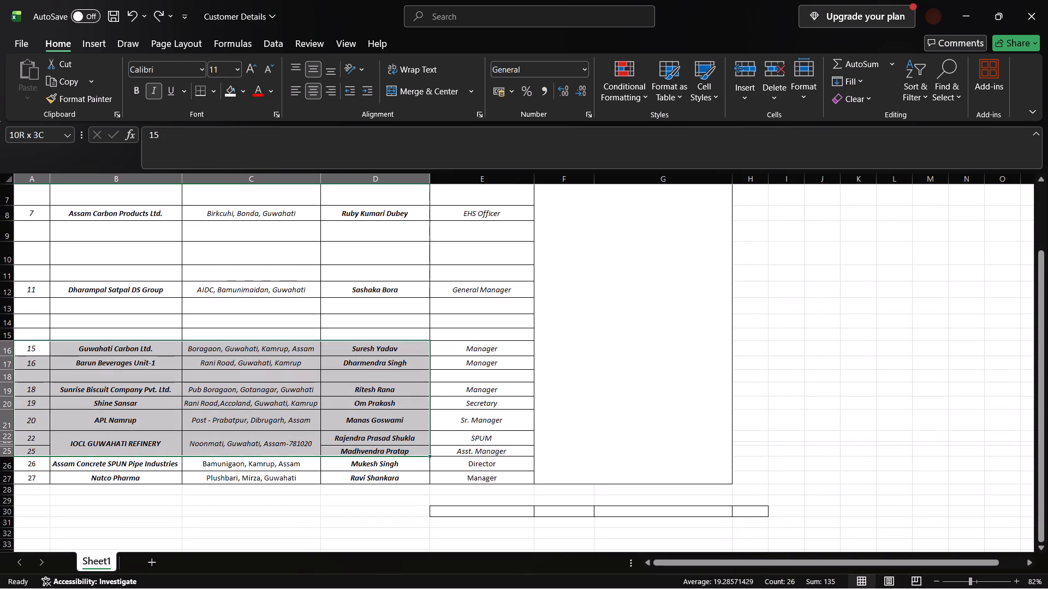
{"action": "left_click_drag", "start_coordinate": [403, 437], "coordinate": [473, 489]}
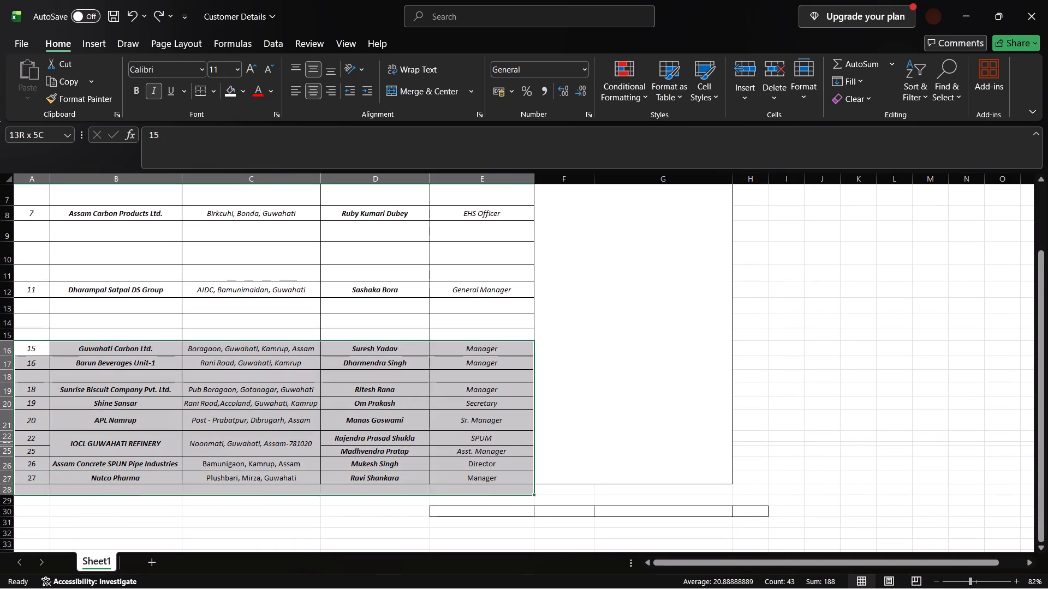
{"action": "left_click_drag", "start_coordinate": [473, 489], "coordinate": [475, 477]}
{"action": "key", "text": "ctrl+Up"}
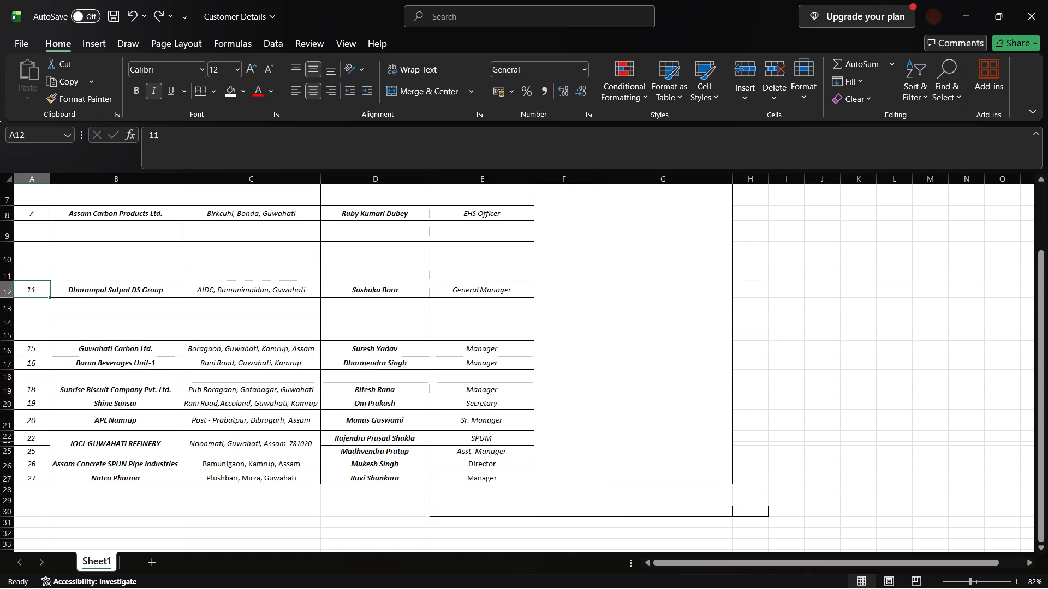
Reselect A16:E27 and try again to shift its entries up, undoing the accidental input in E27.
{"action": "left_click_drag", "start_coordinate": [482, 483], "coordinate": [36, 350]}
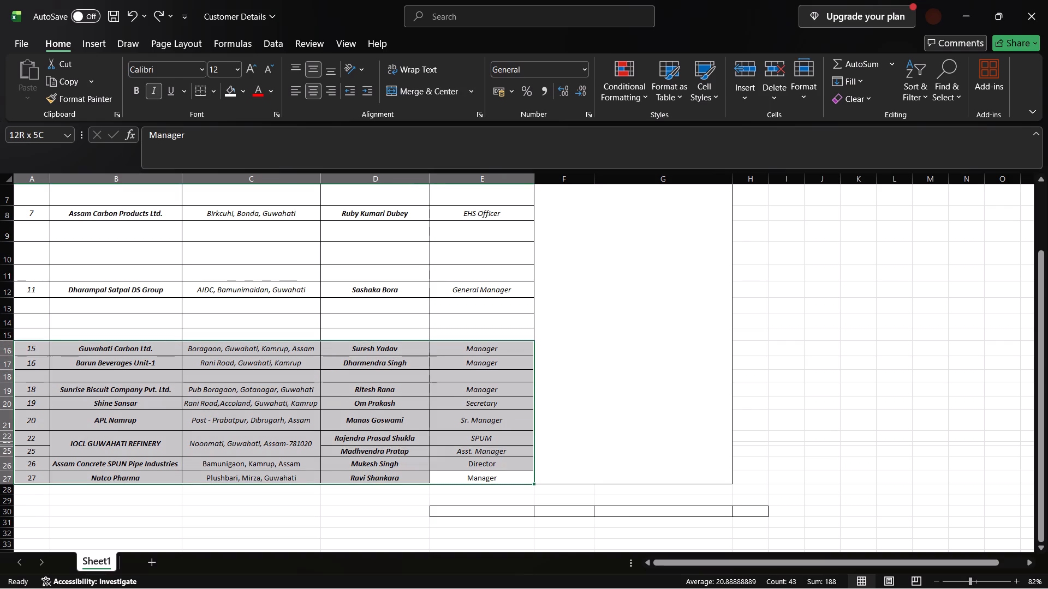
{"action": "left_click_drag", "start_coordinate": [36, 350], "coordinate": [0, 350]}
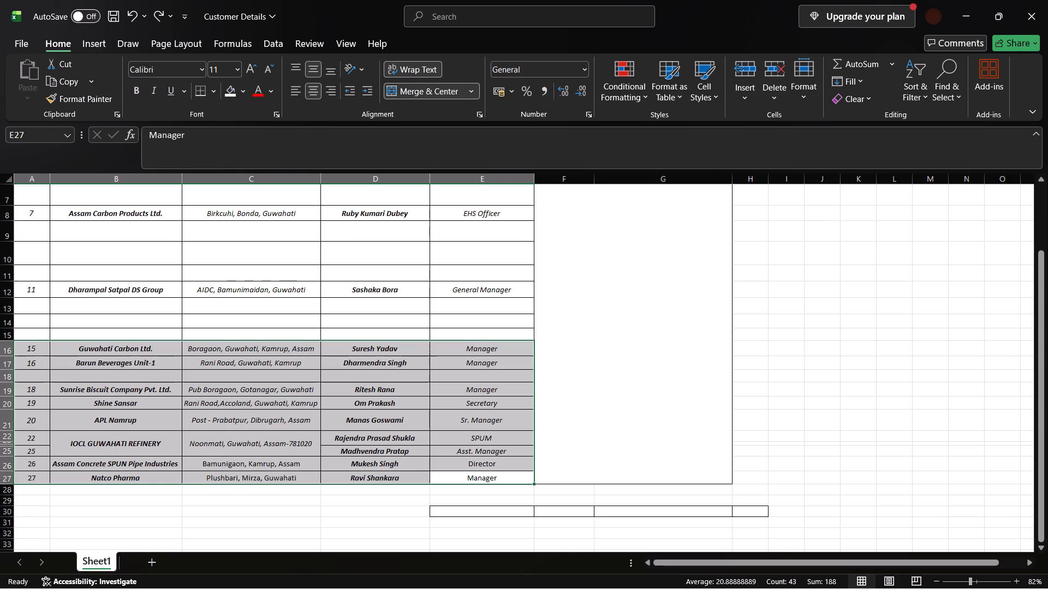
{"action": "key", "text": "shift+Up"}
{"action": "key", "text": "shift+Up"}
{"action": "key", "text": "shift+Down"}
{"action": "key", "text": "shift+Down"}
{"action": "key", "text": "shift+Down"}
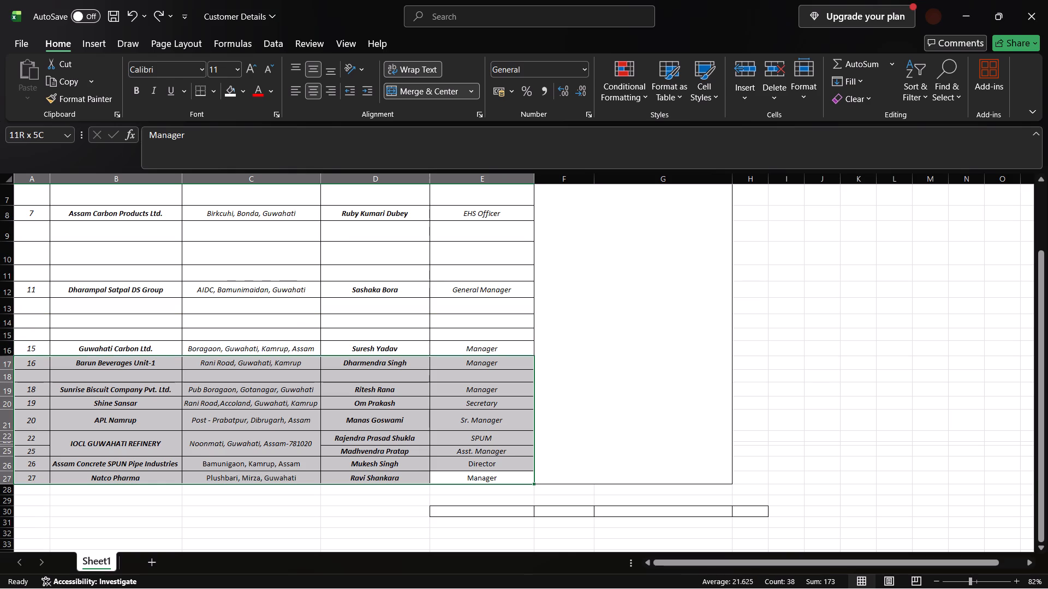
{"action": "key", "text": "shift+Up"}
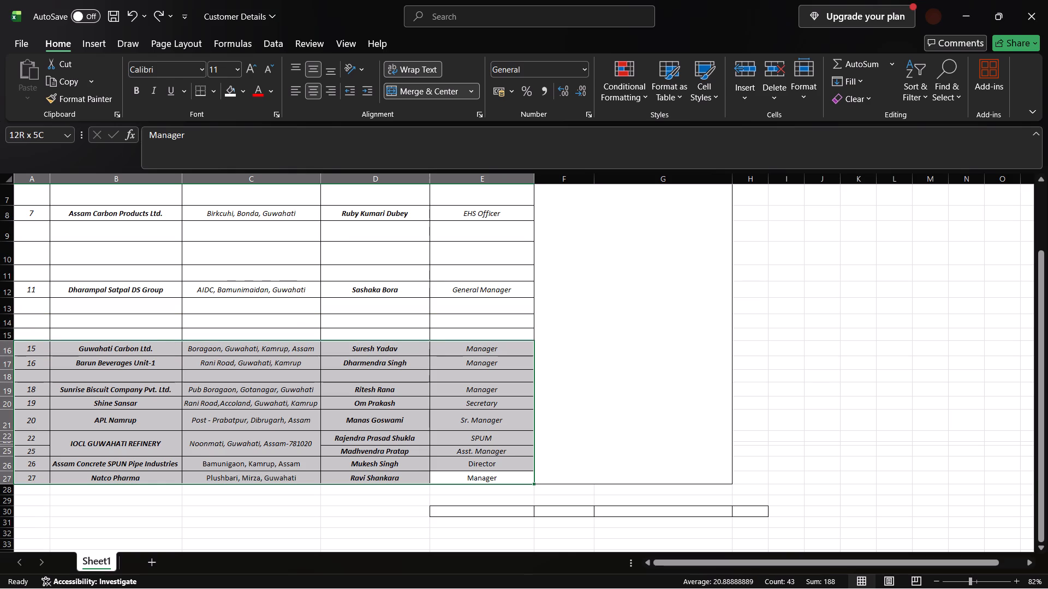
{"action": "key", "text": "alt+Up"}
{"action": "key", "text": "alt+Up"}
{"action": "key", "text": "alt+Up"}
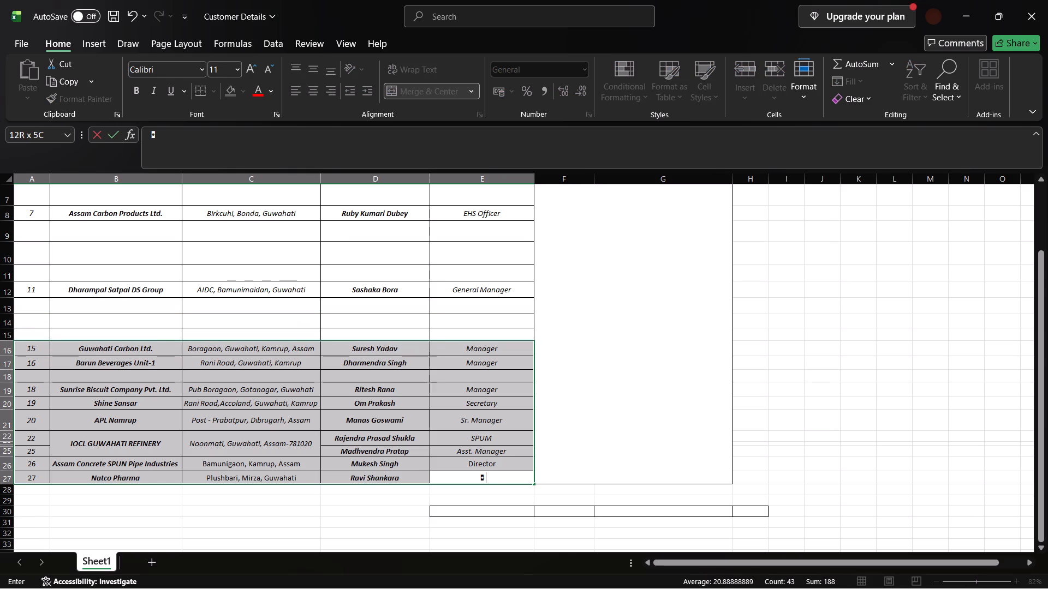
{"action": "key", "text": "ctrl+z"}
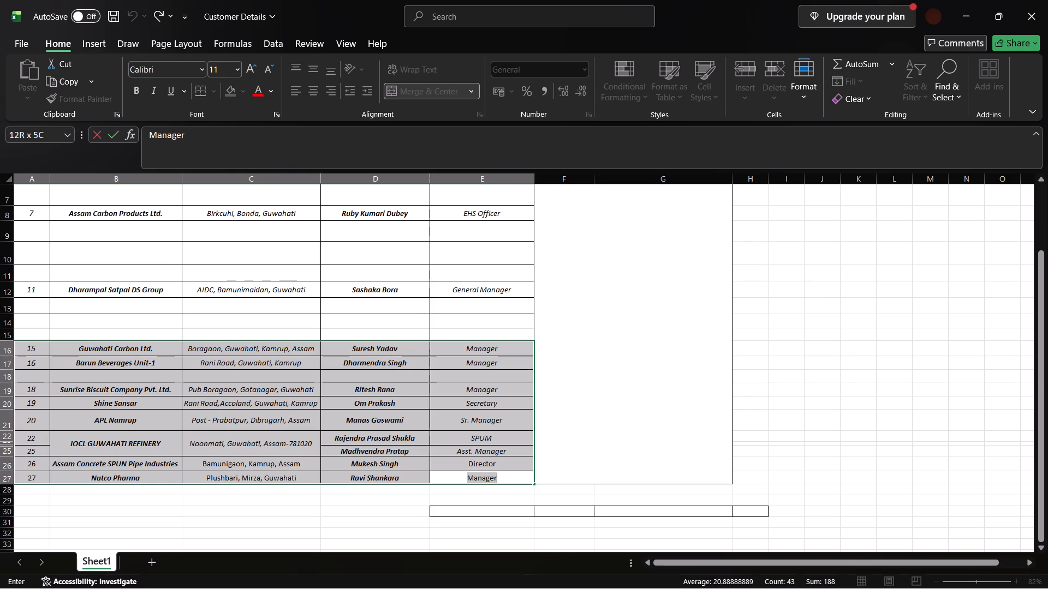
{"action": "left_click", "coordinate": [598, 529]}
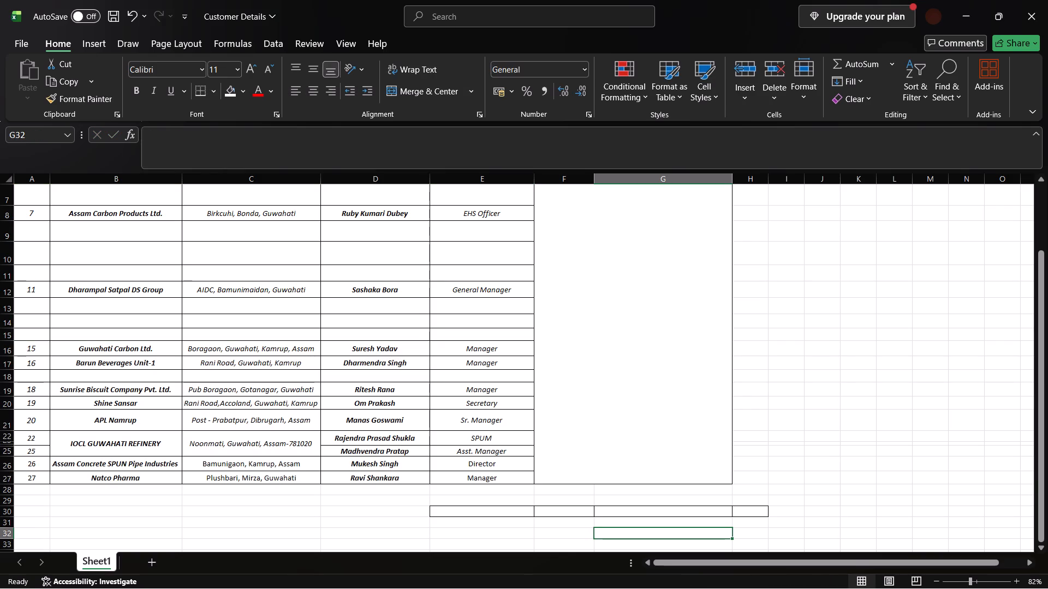
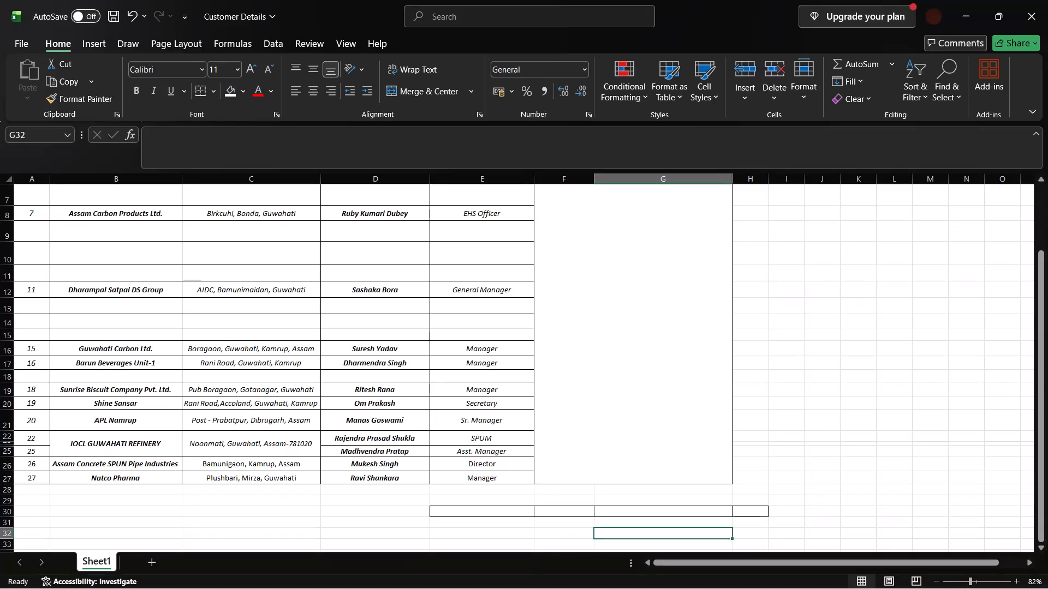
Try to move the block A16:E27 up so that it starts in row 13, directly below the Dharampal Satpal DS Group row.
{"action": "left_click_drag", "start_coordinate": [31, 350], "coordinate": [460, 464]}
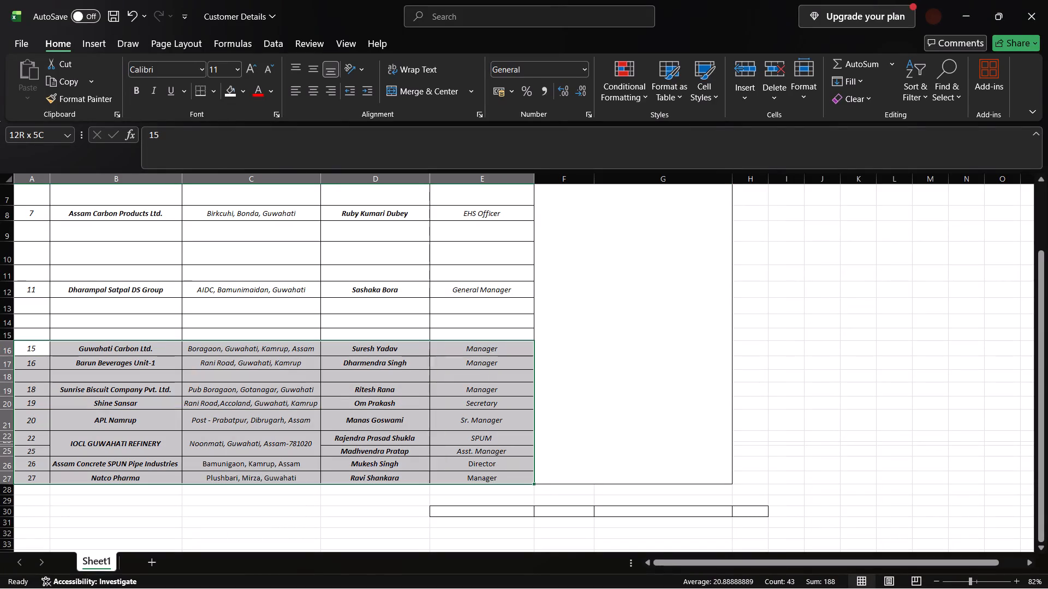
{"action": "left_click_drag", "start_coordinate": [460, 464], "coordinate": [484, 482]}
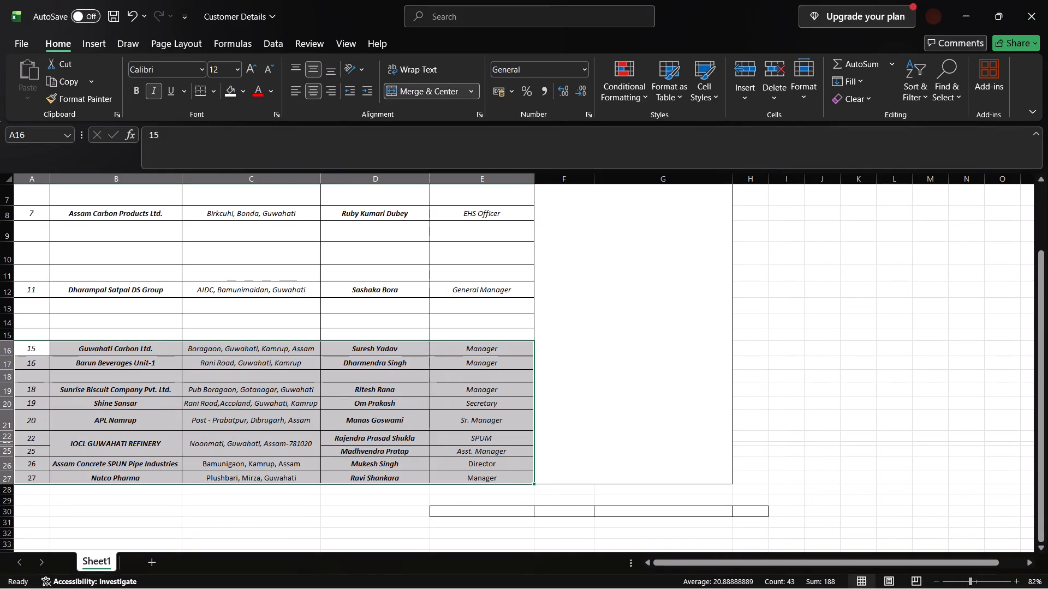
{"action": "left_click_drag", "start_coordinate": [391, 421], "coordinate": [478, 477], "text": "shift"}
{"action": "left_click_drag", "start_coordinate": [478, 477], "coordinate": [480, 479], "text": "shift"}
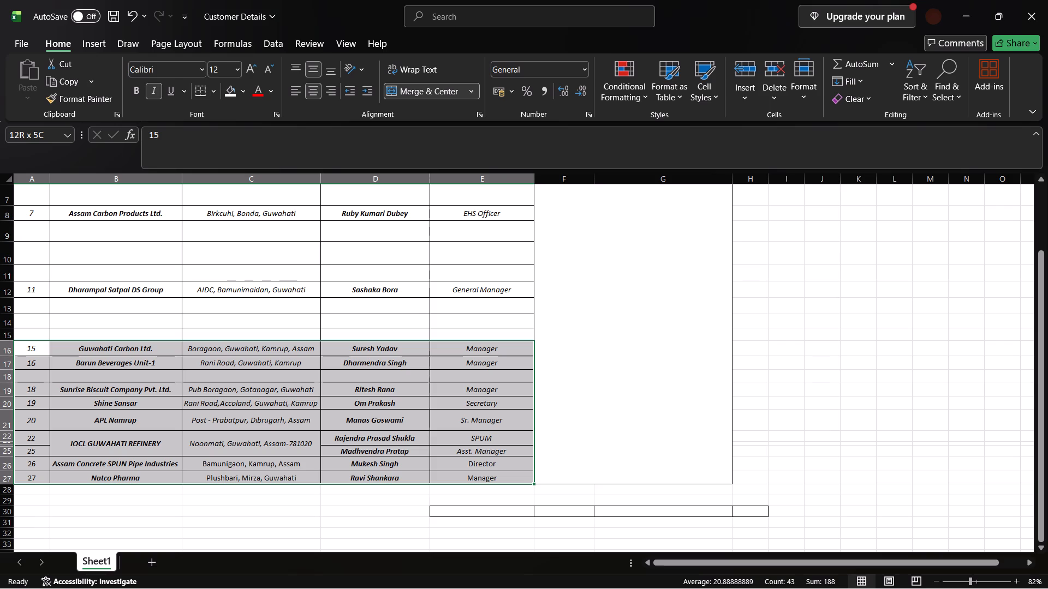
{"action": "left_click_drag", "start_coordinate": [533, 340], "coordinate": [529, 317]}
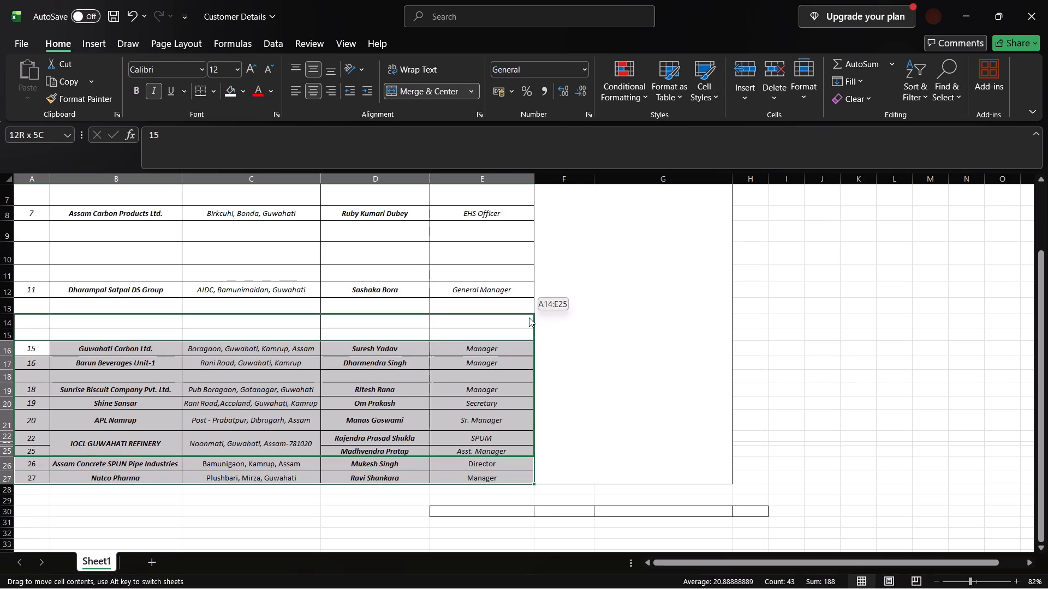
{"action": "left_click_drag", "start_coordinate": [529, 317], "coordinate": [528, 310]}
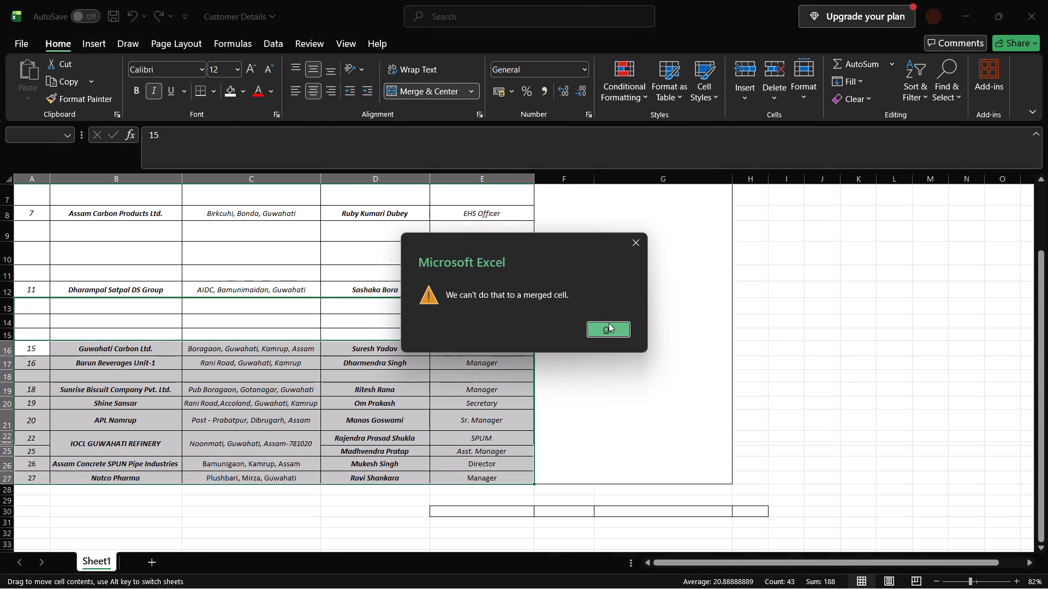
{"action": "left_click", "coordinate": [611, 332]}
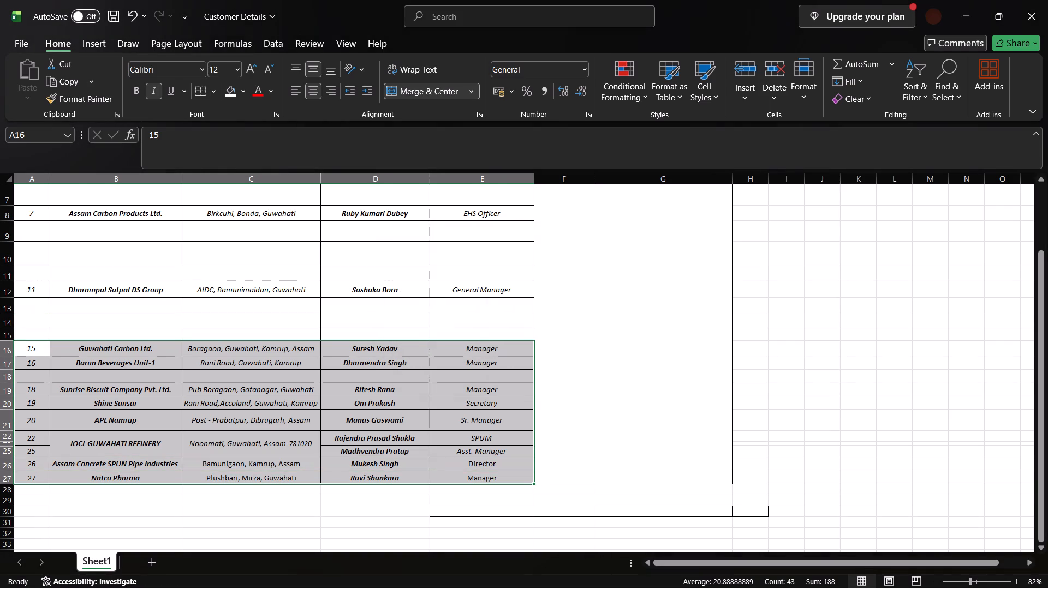
Move the entries from Guwahati Carbon Ltd. through Shine Sansar in A16:E20 up to A13:E17.
{"action": "left_click_drag", "start_coordinate": [28, 348], "coordinate": [454, 381]}
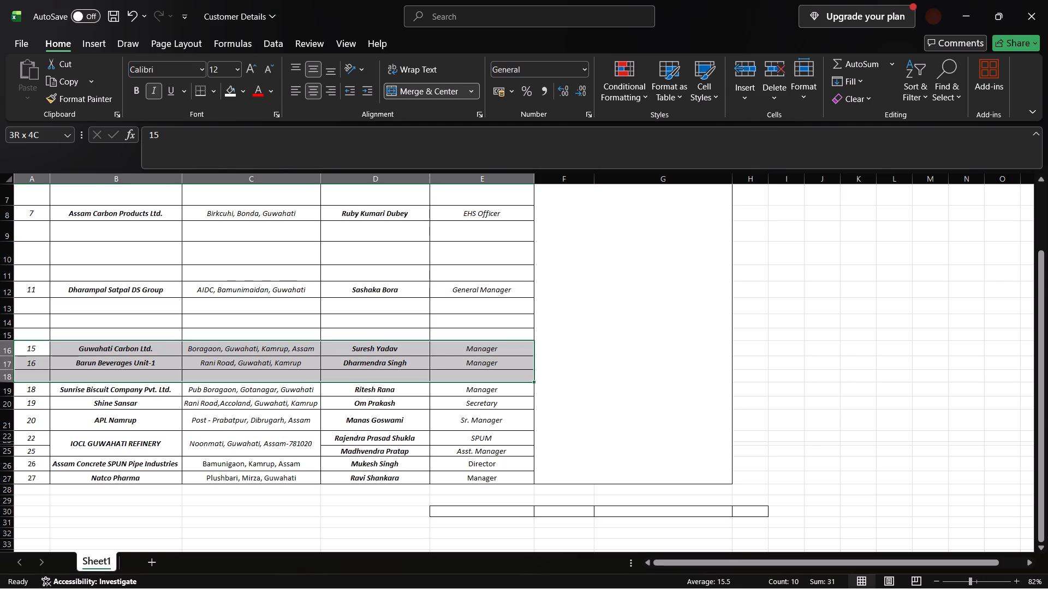
{"action": "left_click_drag", "start_coordinate": [454, 381], "coordinate": [516, 405]}
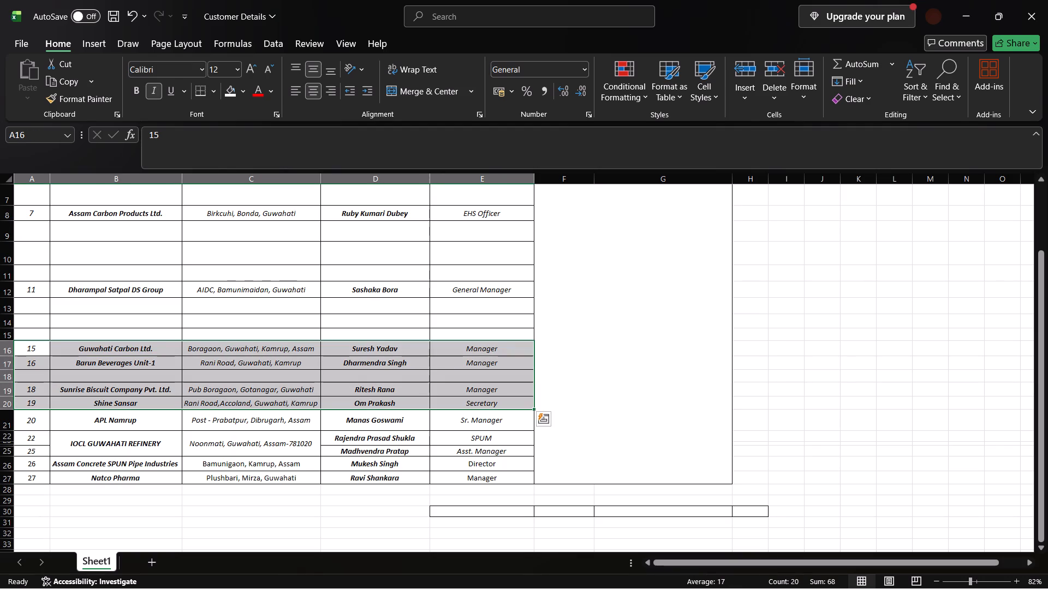
{"action": "left_click_drag", "start_coordinate": [532, 341], "coordinate": [533, 315]}
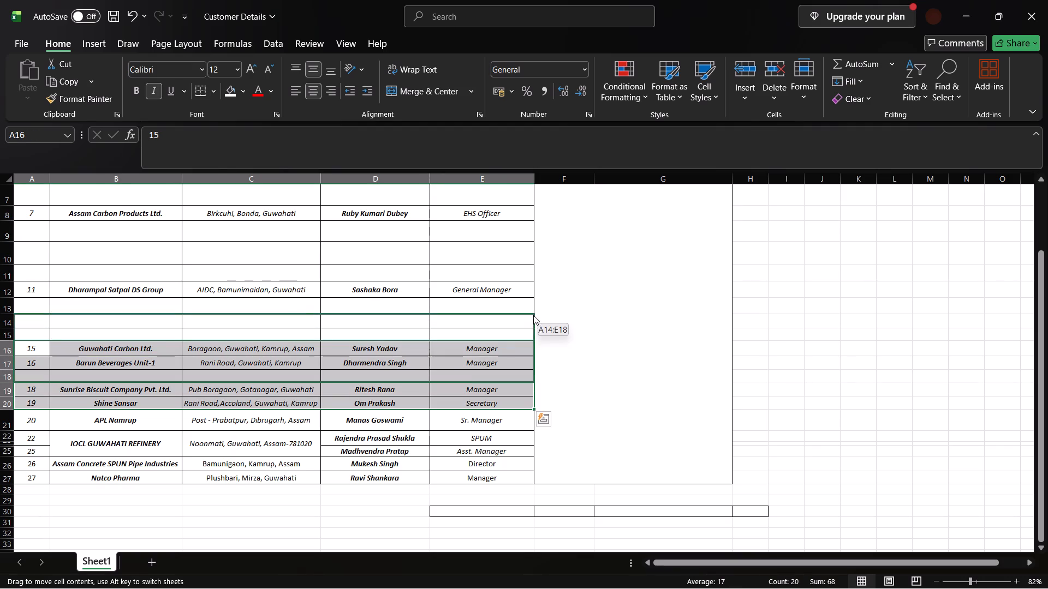
{"action": "left_click_drag", "start_coordinate": [533, 315], "coordinate": [533, 311]}
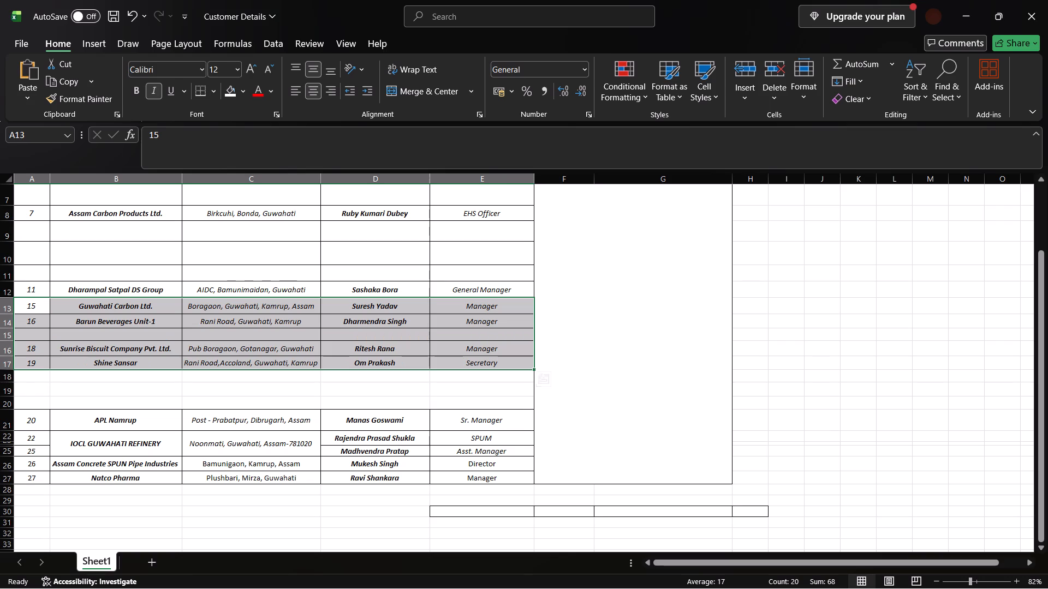
Move the APL Namrup entry from A21:E21 up to row 18, directly below Shine Sansar.
{"action": "left_click_drag", "start_coordinate": [26, 422], "coordinate": [465, 429]}
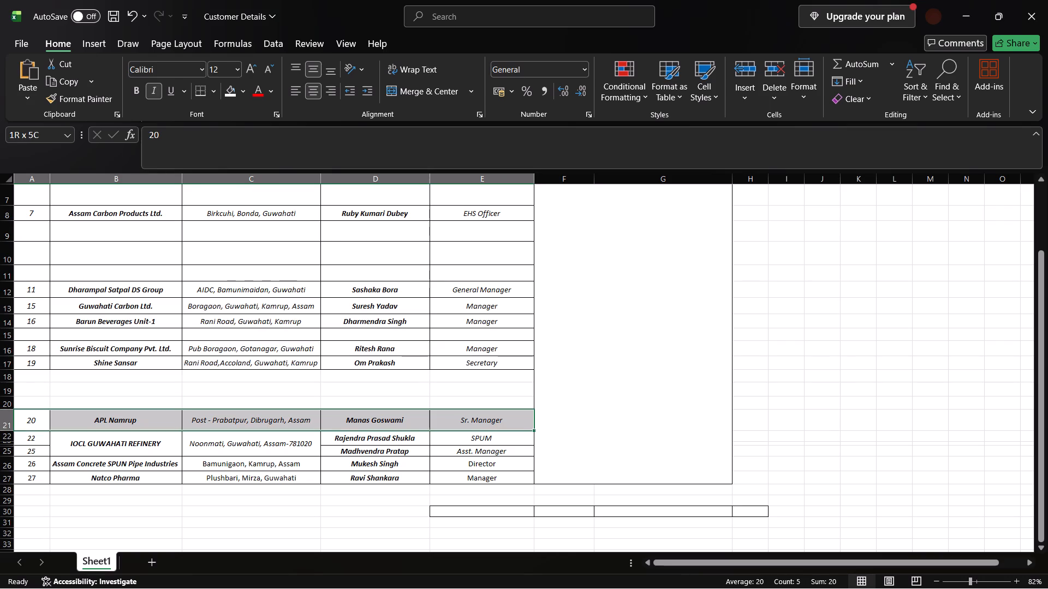
{"action": "left_click_drag", "start_coordinate": [465, 429], "coordinate": [475, 428]}
{"action": "left_click_drag", "start_coordinate": [530, 409], "coordinate": [531, 382]}
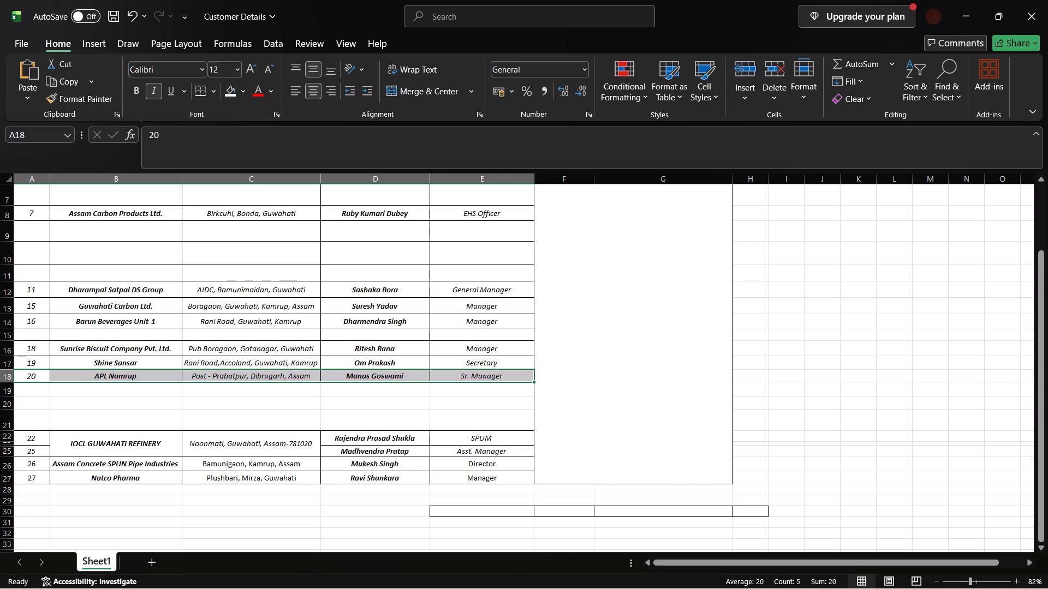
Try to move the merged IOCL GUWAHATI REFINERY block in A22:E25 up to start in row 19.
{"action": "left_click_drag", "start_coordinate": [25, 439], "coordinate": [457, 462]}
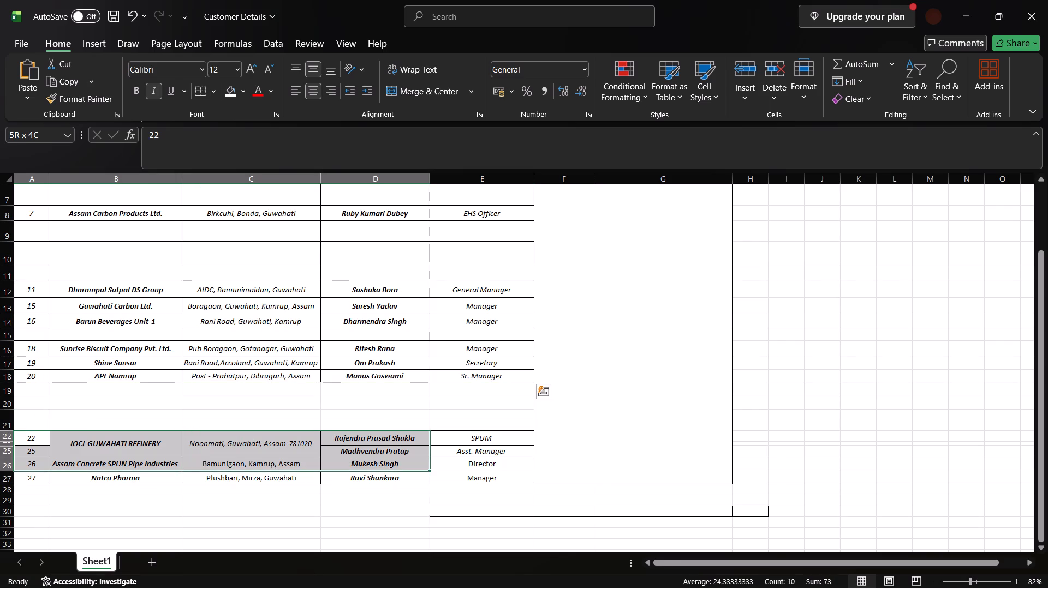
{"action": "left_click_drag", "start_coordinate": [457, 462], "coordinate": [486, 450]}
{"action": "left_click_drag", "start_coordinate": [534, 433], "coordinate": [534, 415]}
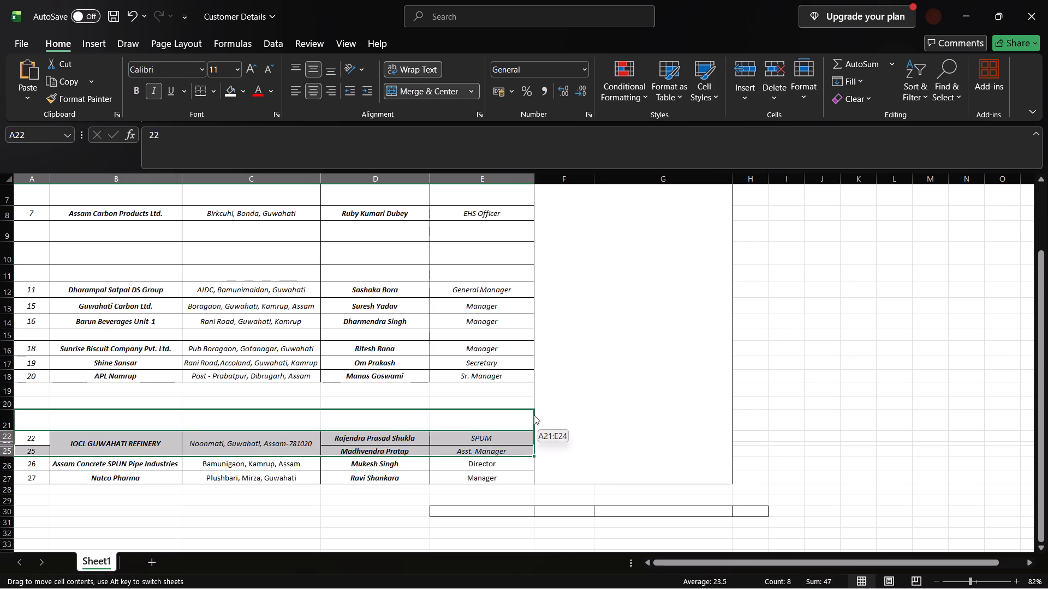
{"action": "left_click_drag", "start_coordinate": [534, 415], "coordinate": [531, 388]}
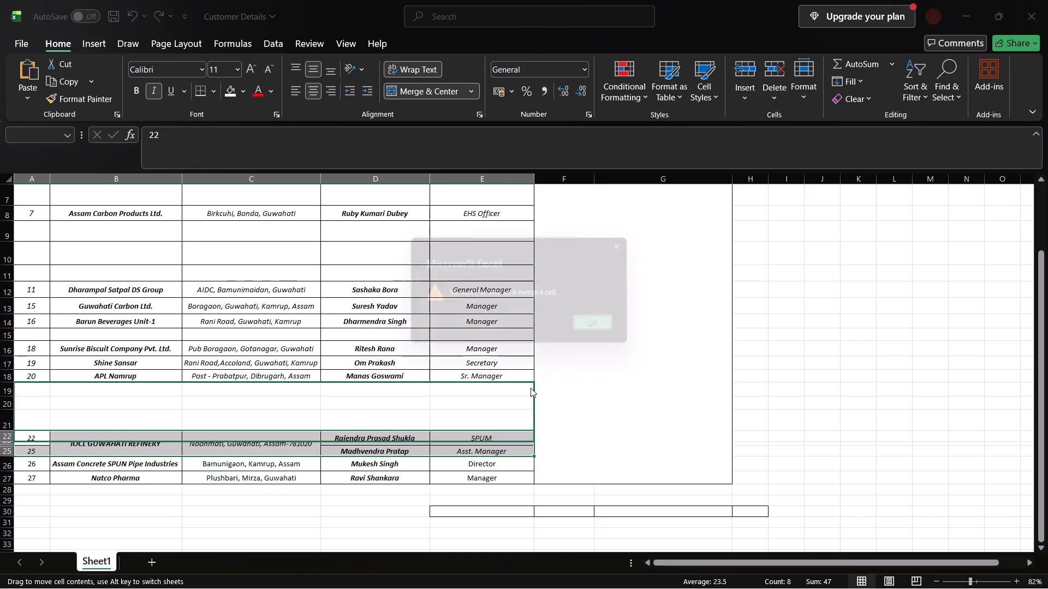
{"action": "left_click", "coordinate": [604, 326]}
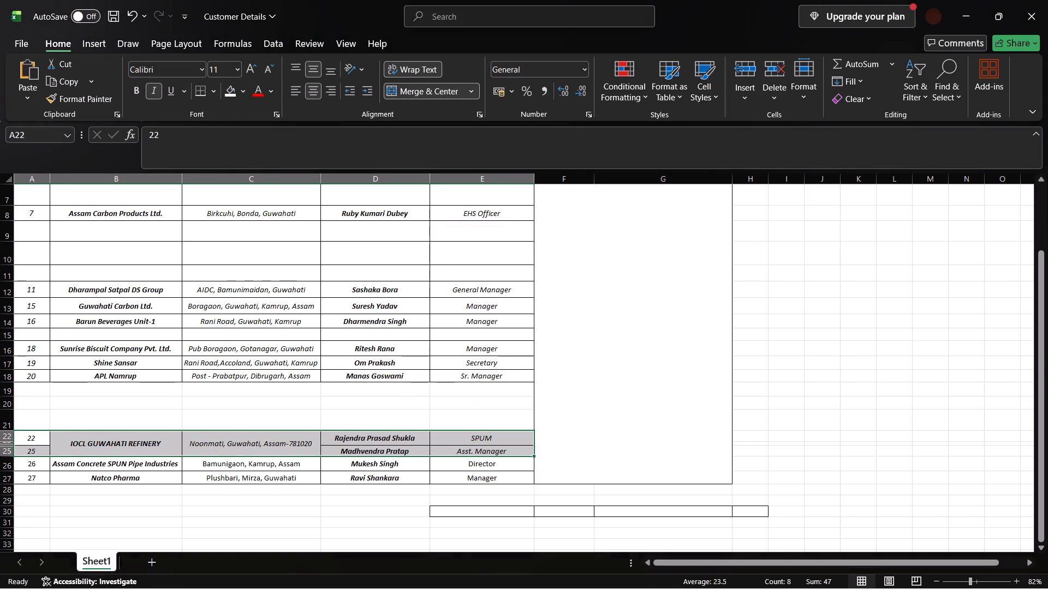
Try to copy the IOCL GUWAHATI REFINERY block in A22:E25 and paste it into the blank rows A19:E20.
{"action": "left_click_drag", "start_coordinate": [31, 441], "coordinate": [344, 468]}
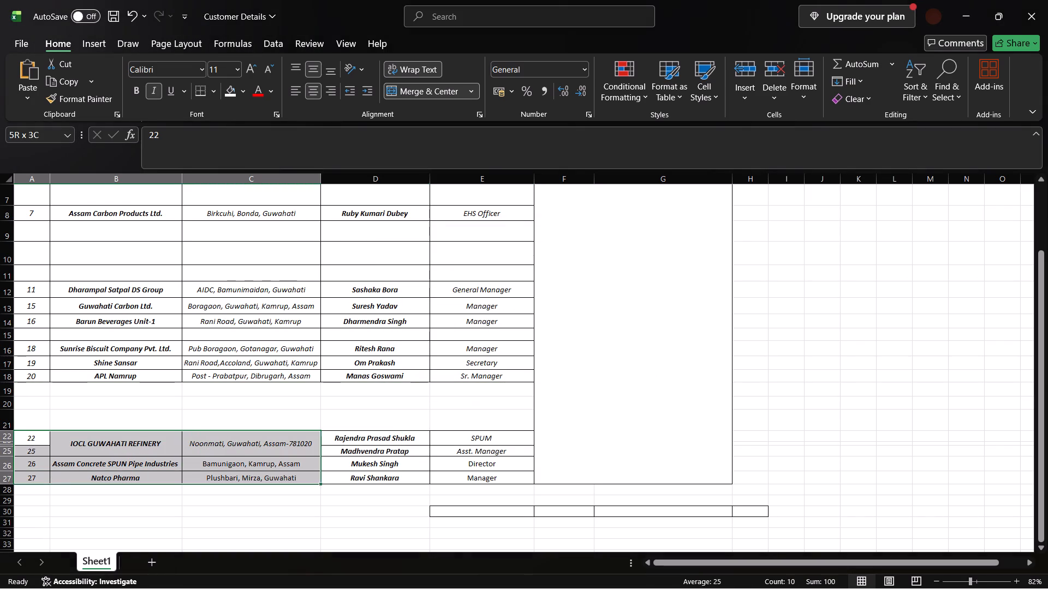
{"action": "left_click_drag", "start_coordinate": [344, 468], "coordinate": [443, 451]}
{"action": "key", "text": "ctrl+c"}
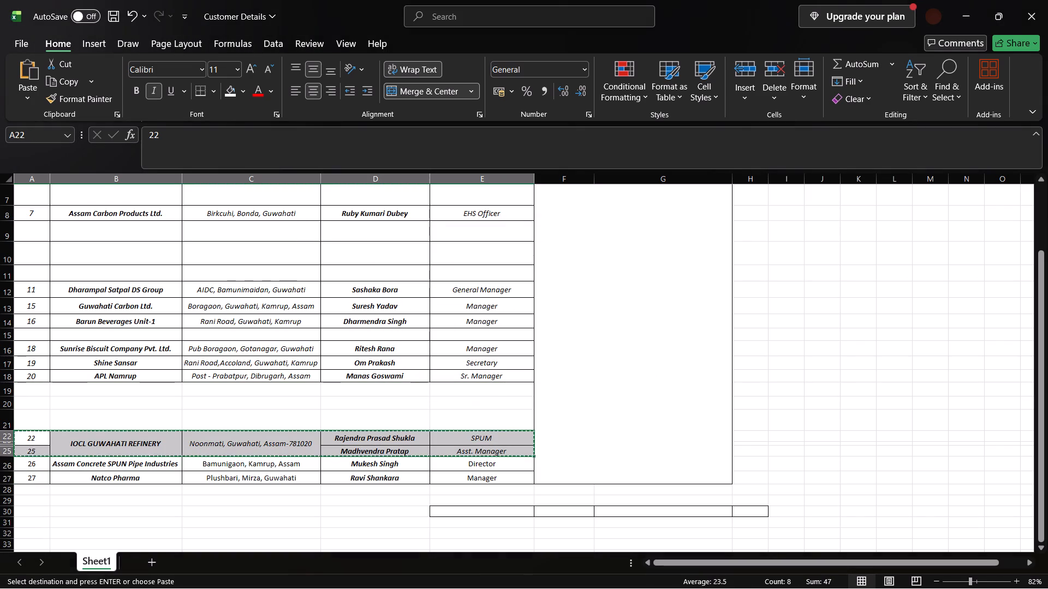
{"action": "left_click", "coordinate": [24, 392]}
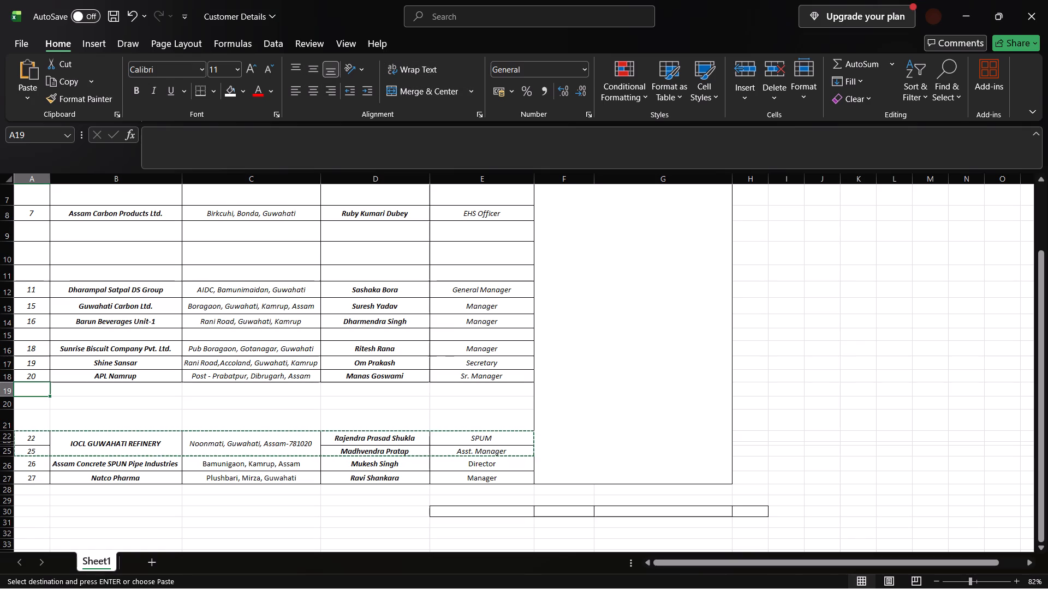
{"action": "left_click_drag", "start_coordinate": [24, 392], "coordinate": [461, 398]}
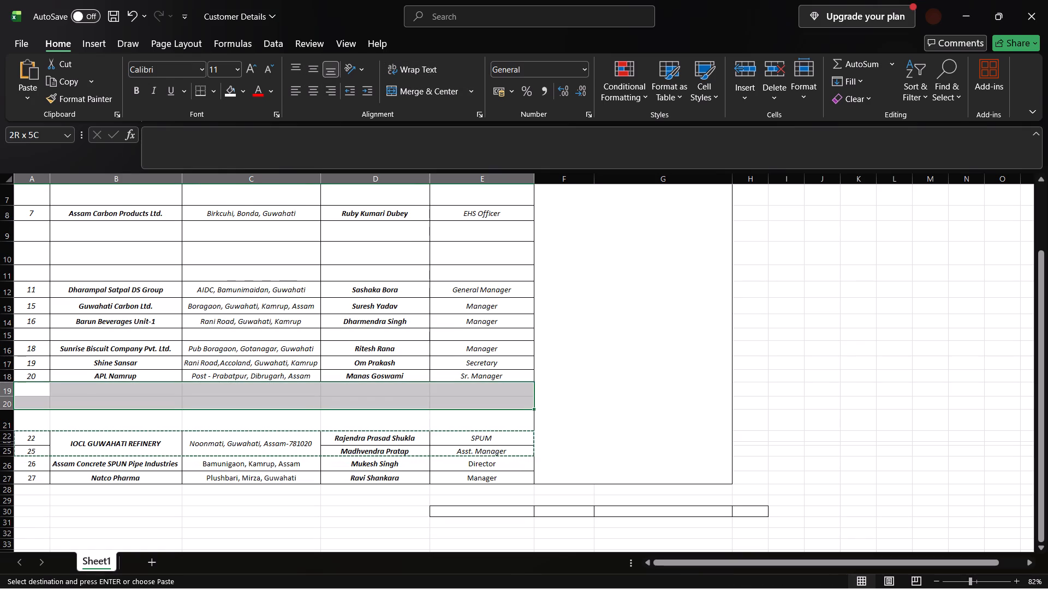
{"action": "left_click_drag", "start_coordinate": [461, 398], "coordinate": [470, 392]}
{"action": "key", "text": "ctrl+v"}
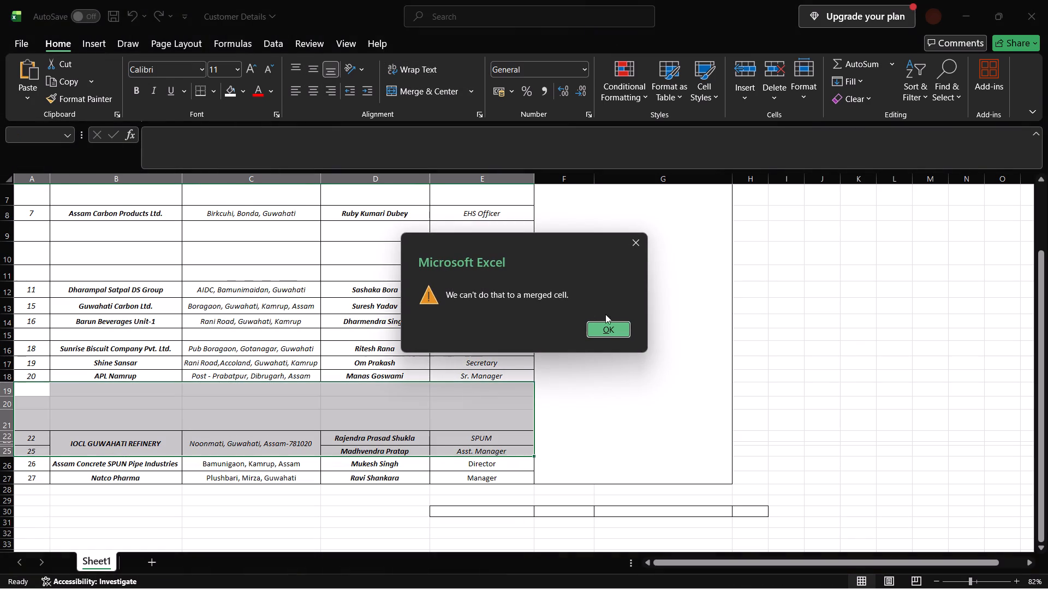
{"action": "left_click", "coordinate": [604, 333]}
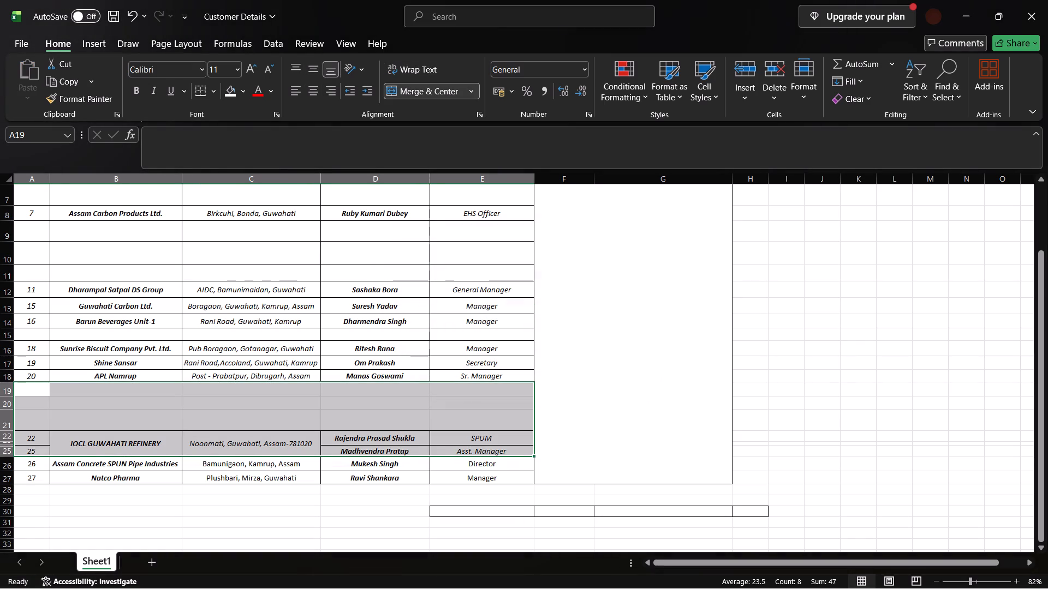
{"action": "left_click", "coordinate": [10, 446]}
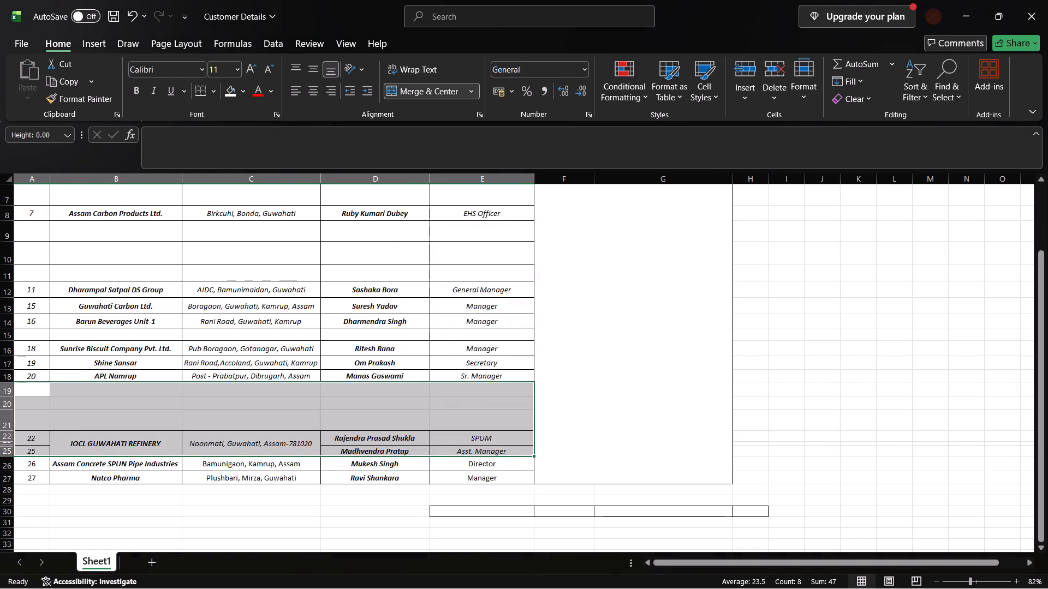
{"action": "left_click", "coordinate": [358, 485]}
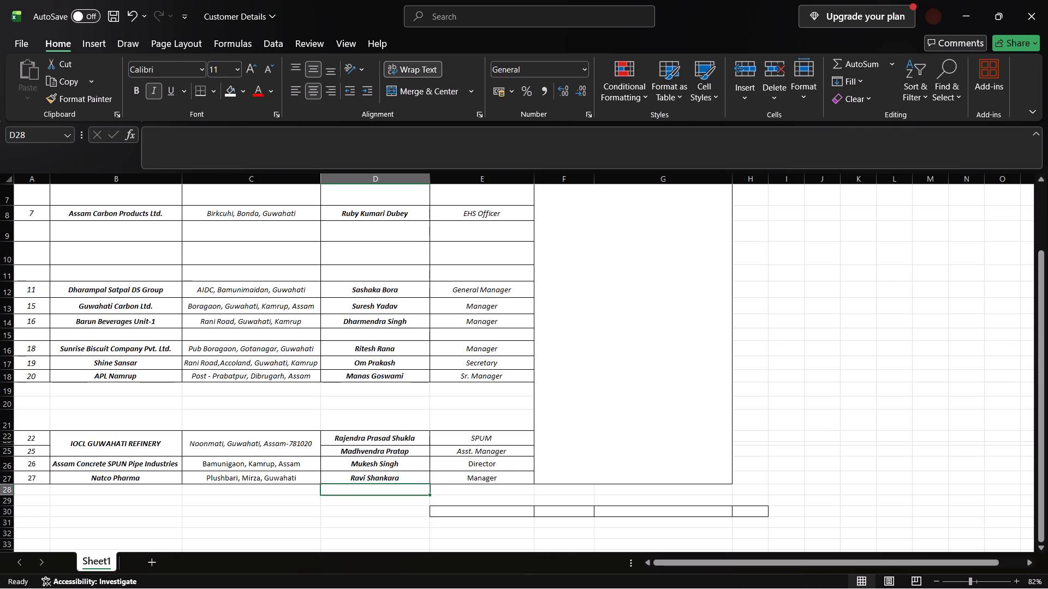
Move the Assam Concrete SPUN Pipe Industries and Natco Pharma entries from A26:E27 up to A19:E20.
{"action": "left_click_drag", "start_coordinate": [33, 467], "coordinate": [464, 482]}
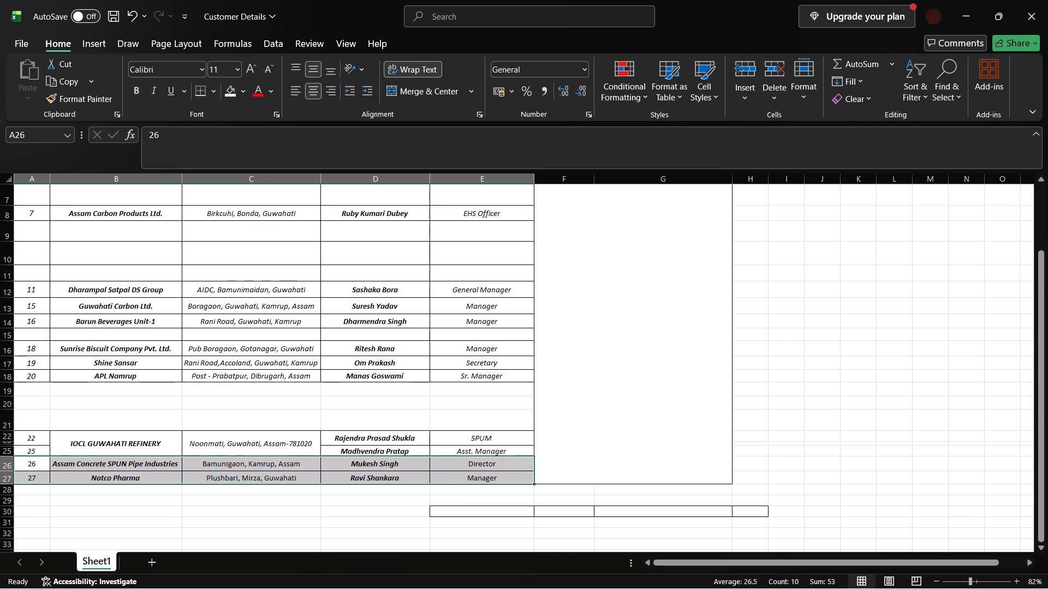
{"action": "left_click_drag", "start_coordinate": [532, 457], "coordinate": [529, 395]}
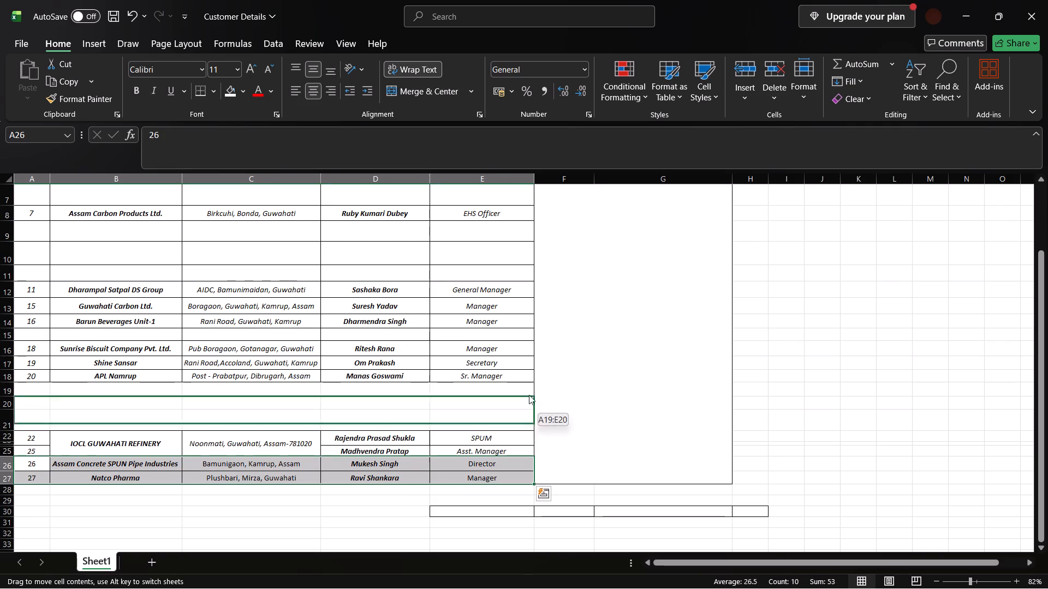
{"action": "left_click_drag", "start_coordinate": [529, 395], "coordinate": [529, 390]}
Move the entries from Dharampal Satpal DS Group through Natco Pharma in A12:E20 up to A9:E17, below Assam Carbon Products.
{"action": "scroll", "coordinate": [418, 471], "scroll_direction": "up", "scroll_amount": 1}
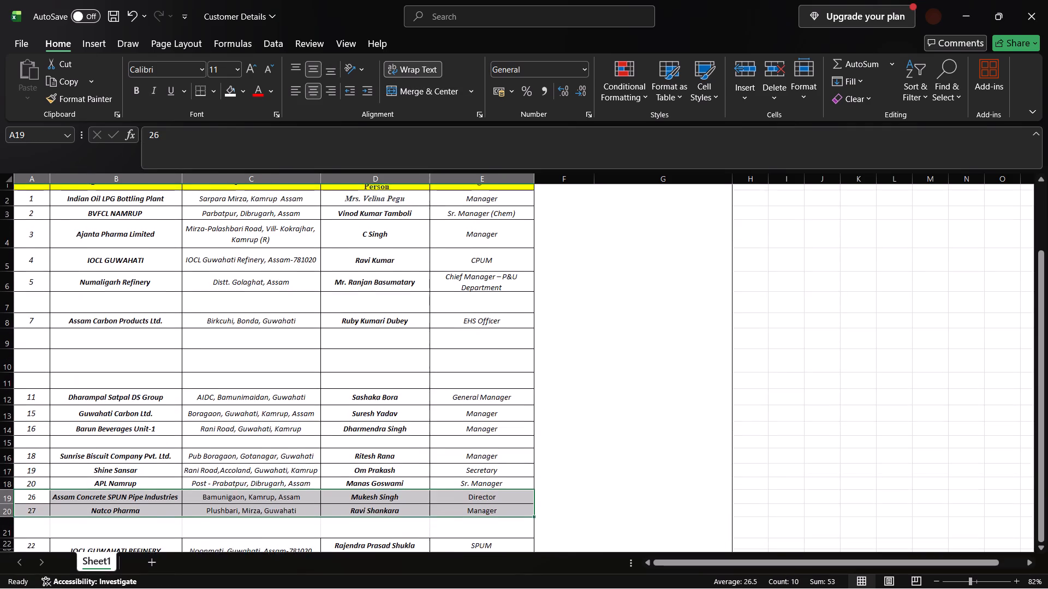
{"action": "left_click_drag", "start_coordinate": [27, 387], "coordinate": [475, 492]}
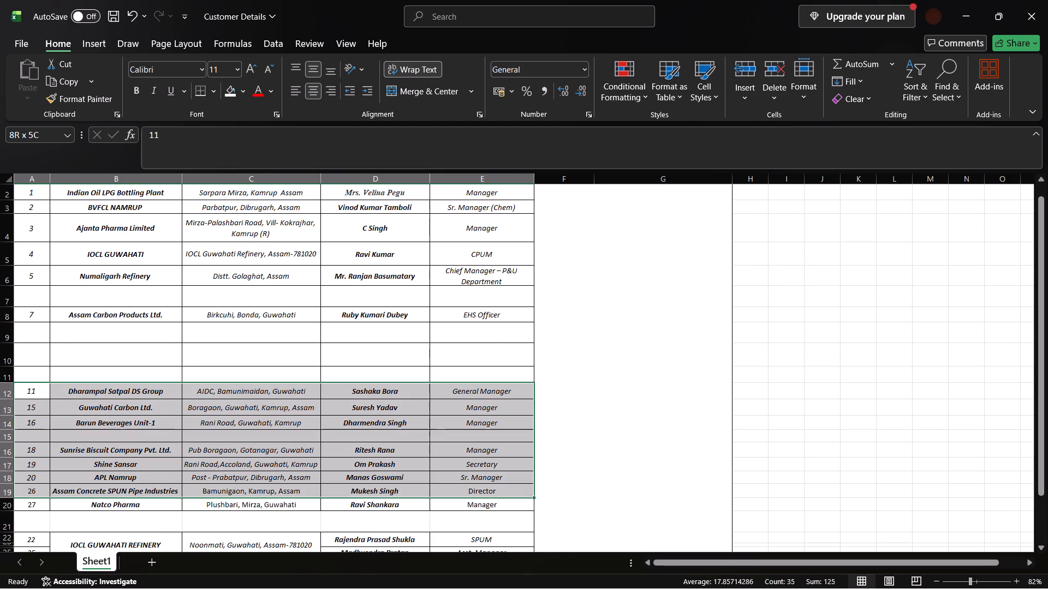
{"action": "left_click_drag", "start_coordinate": [475, 492], "coordinate": [492, 503]}
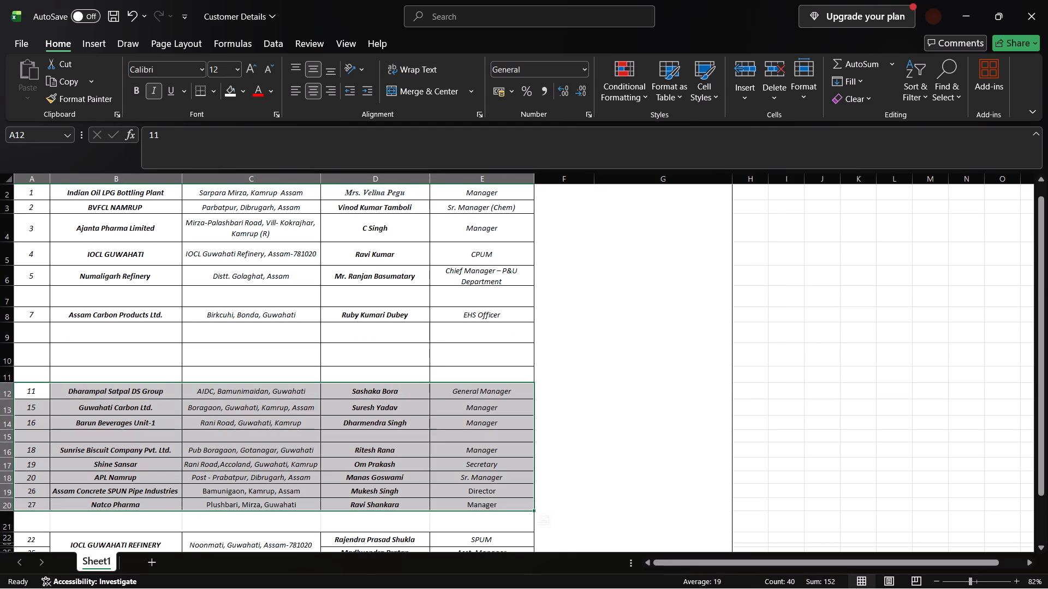
{"action": "left_click_drag", "start_coordinate": [533, 384], "coordinate": [531, 335]}
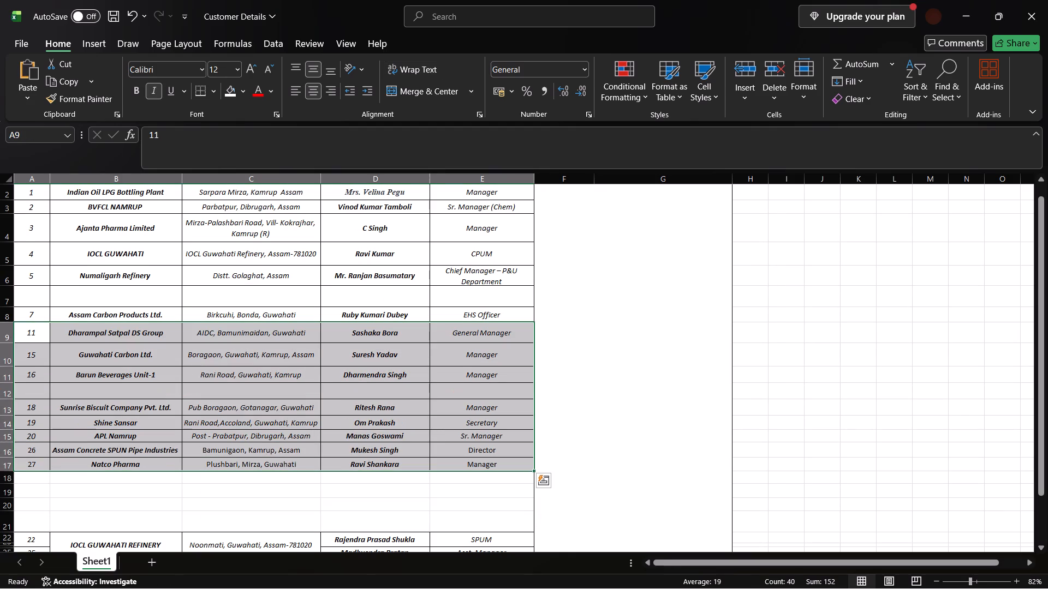
Move the block from Assam Carbon Products Ltd. through Natco Pharma in A8:E17 up one row to A7:E16.
{"action": "left_click_drag", "start_coordinate": [27, 315], "coordinate": [473, 464]}
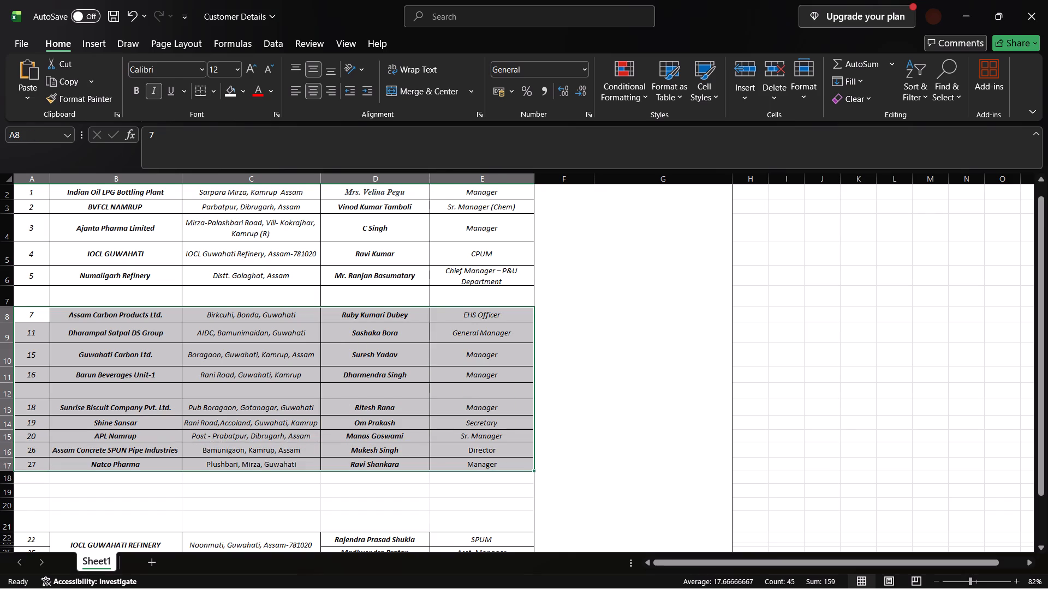
{"action": "left_click_drag", "start_coordinate": [534, 309], "coordinate": [516, 303]}
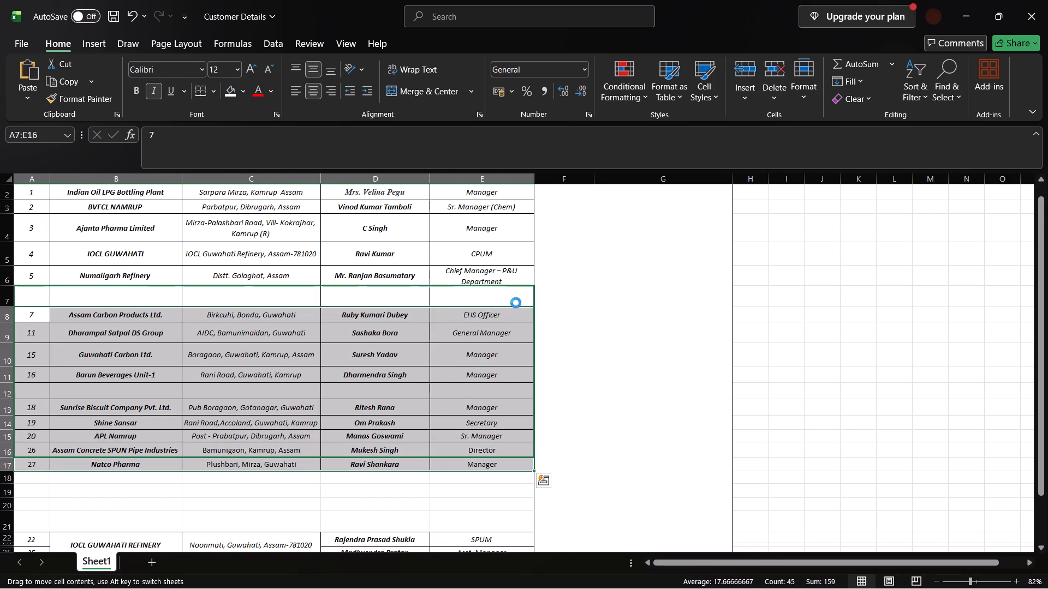
{"action": "scroll", "coordinate": [516, 303], "scroll_direction": "up", "scroll_amount": 1}
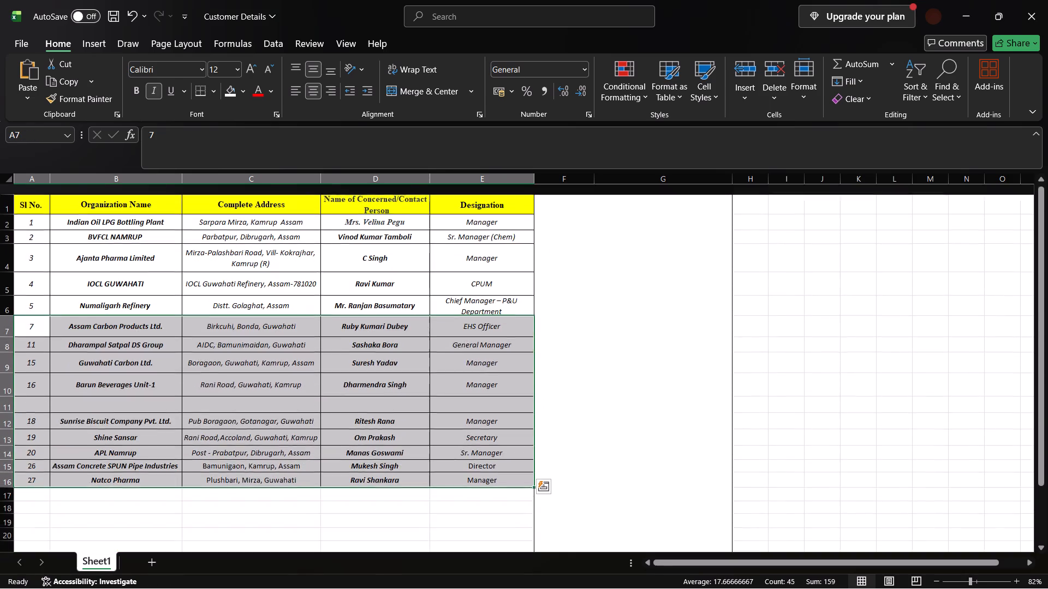
{"action": "scroll", "coordinate": [516, 303], "scroll_direction": "down", "scroll_amount": 2}
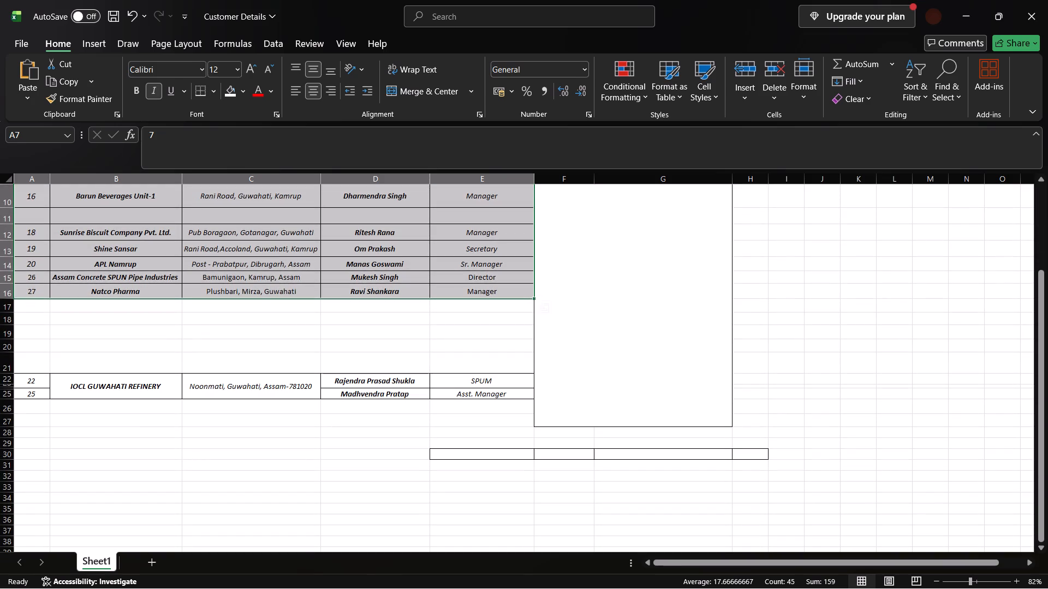
Move the IOCL GUWAHATI REFINERY block from A22:E25 up to A17:E20, directly below Natco Pharma.
{"action": "left_click", "coordinate": [404, 447]}
{"action": "left_click_drag", "start_coordinate": [497, 394], "coordinate": [389, 386]}
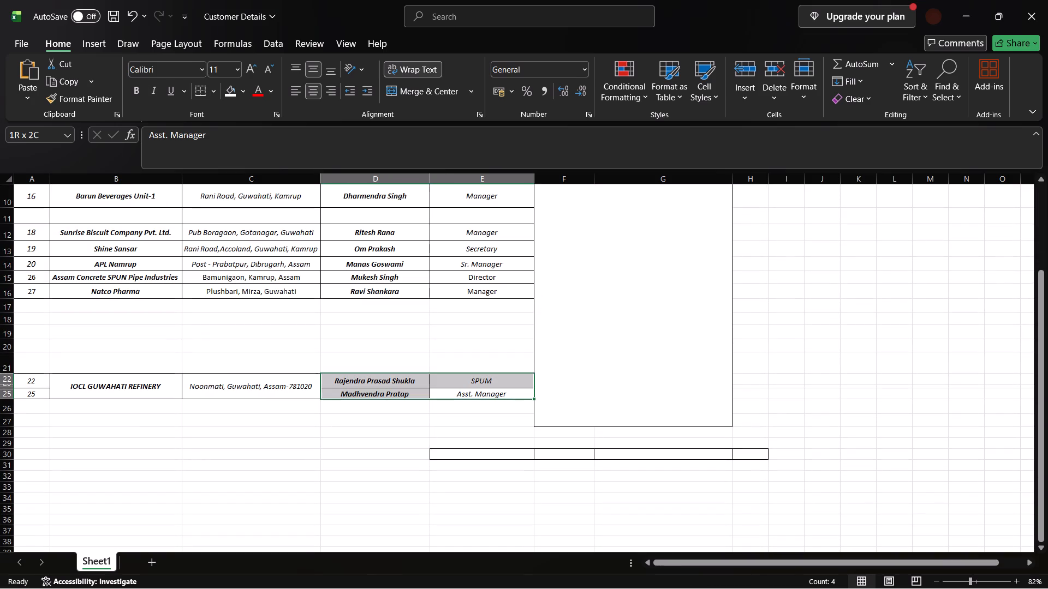
{"action": "left_click_drag", "start_coordinate": [389, 386], "coordinate": [373, 384]}
{"action": "left_click_drag", "start_coordinate": [534, 375], "coordinate": [531, 355]}
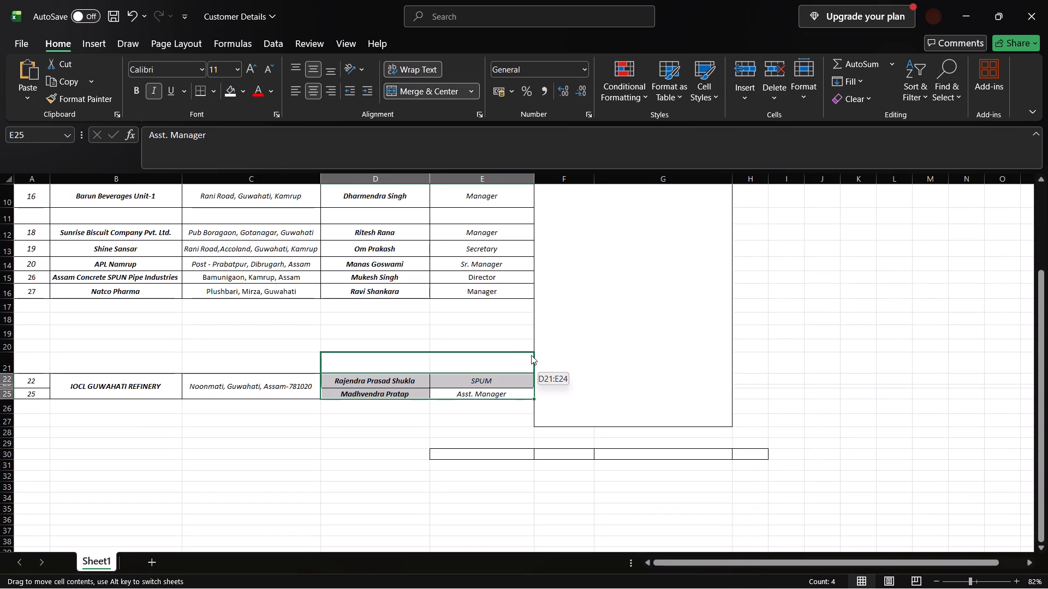
{"action": "left_click_drag", "start_coordinate": [531, 355], "coordinate": [525, 305]}
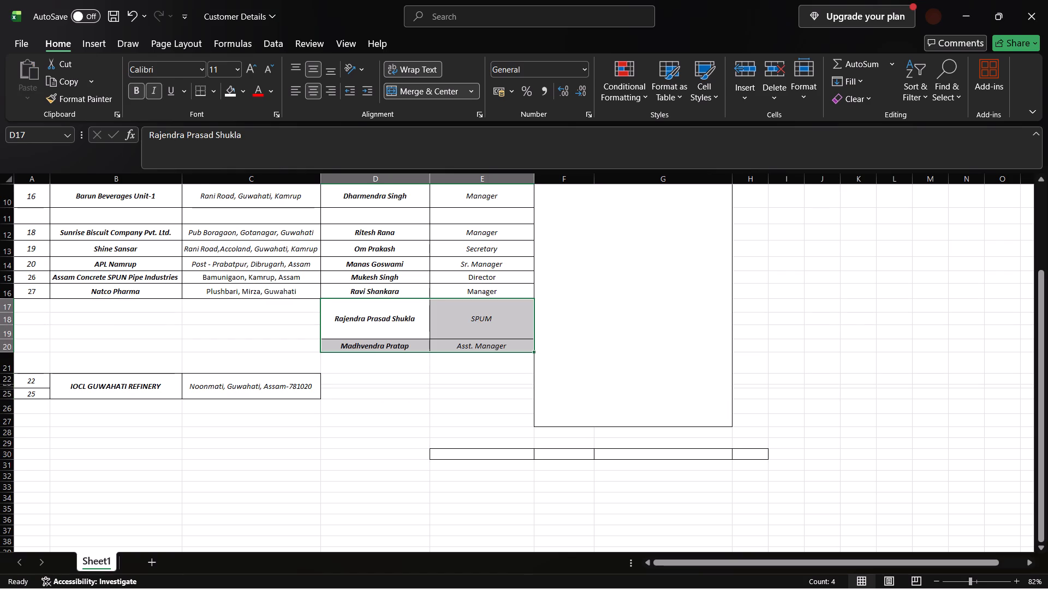
{"action": "left_click_drag", "start_coordinate": [314, 390], "coordinate": [119, 374]}
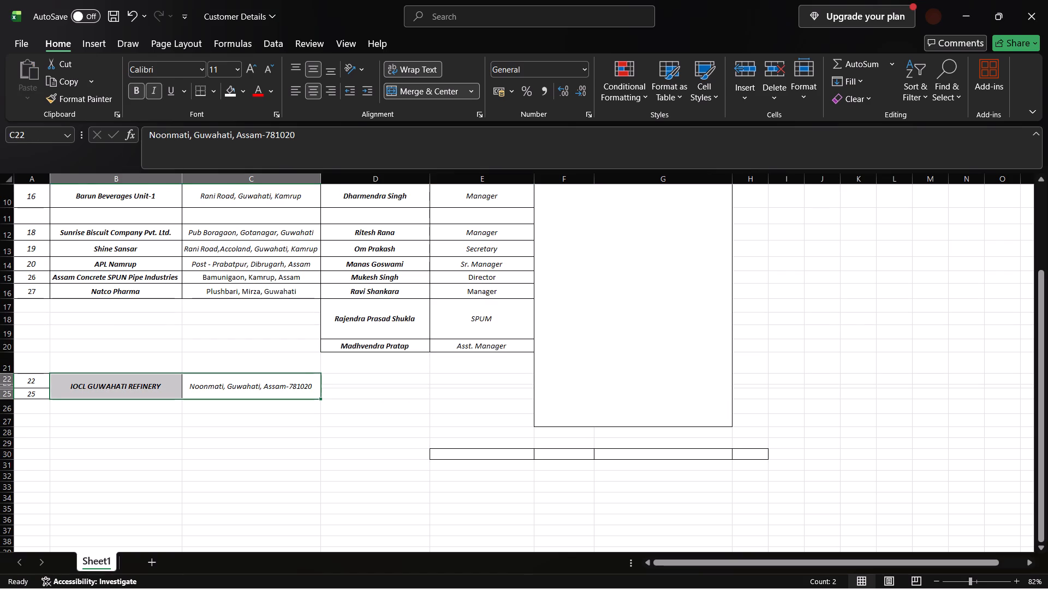
{"action": "left_click_drag", "start_coordinate": [319, 376], "coordinate": [309, 306]}
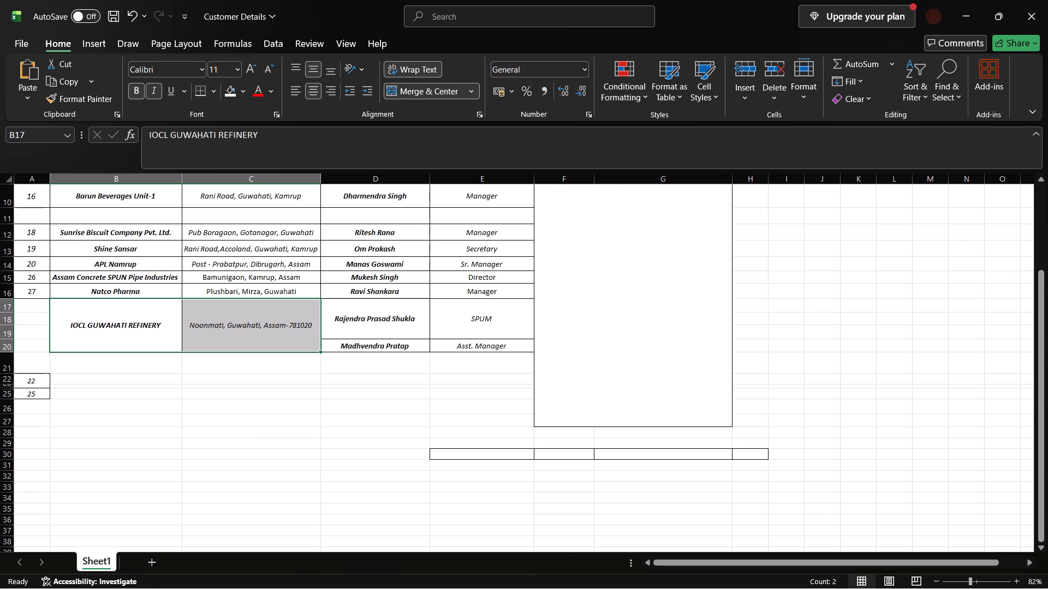
{"action": "left_click_drag", "start_coordinate": [45, 380], "coordinate": [45, 393]}
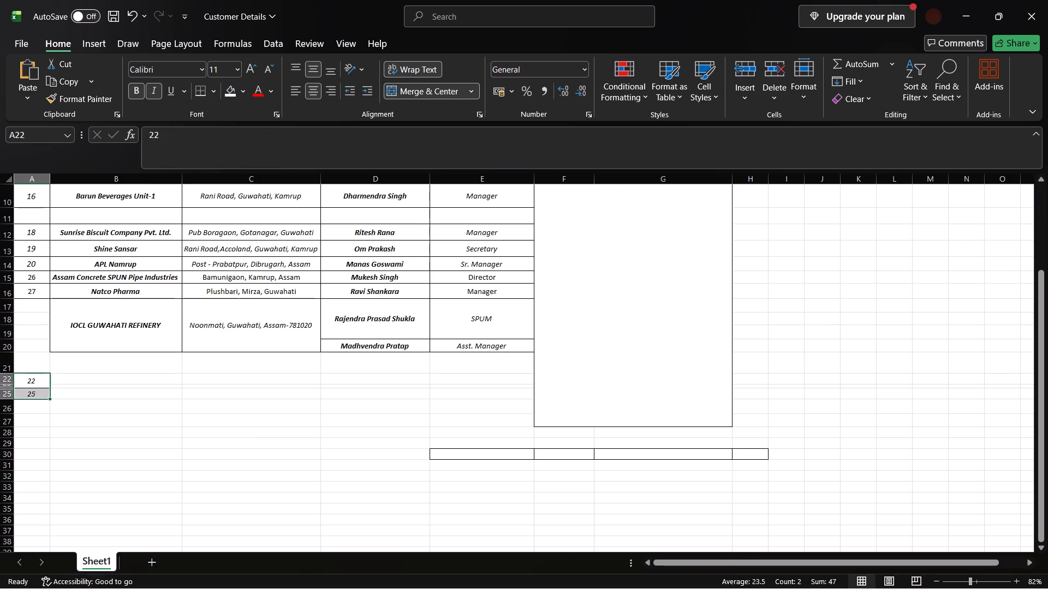
{"action": "left_click_drag", "start_coordinate": [48, 374], "coordinate": [43, 300]}
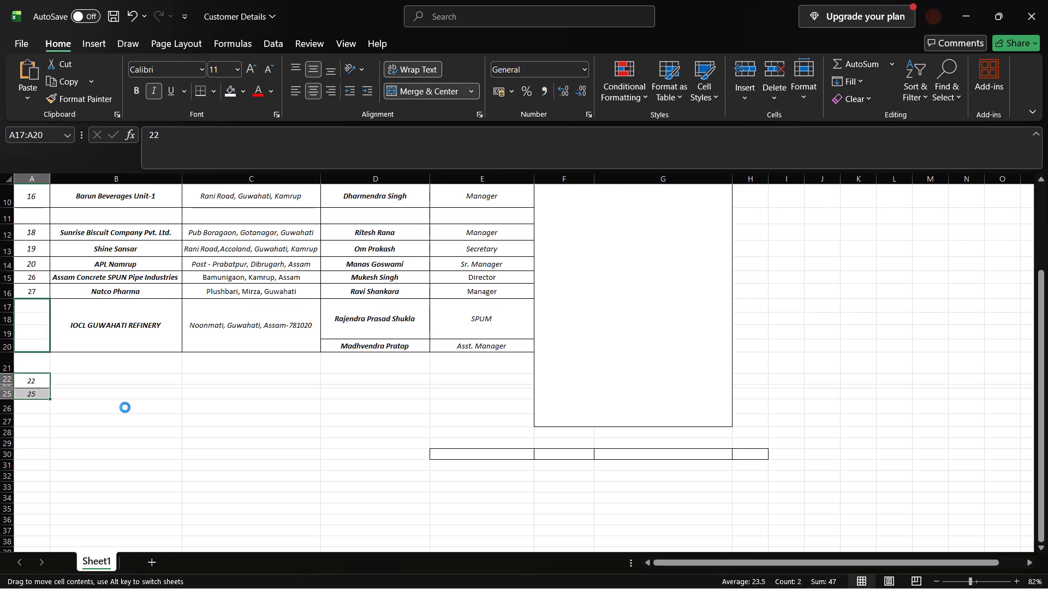
{"action": "left_click", "coordinate": [142, 416]}
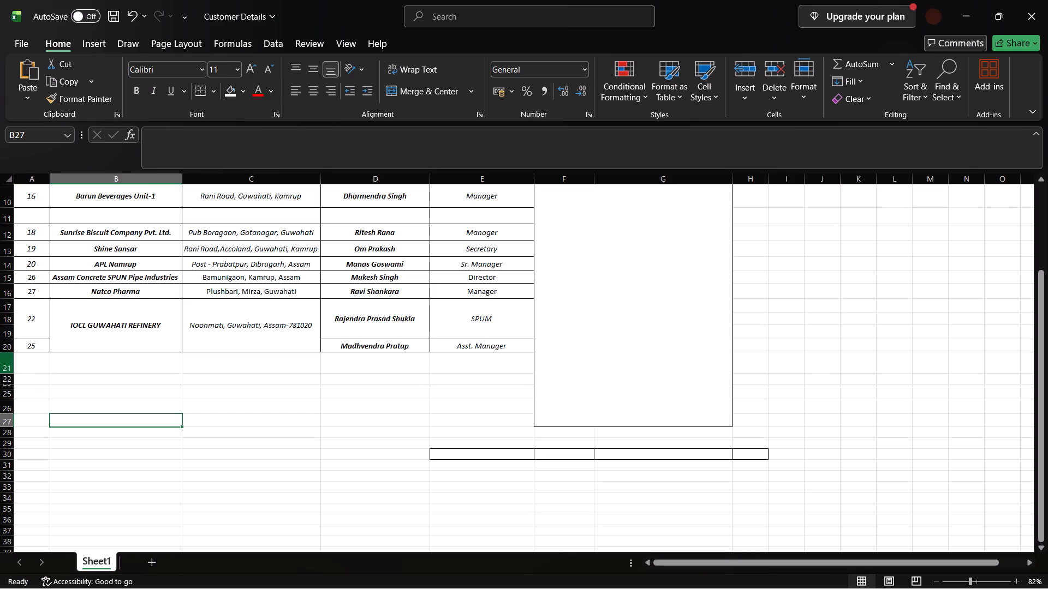
Restore the collapsed rows 23 and 24 below the table to visible height and make row 25 taller.
{"action": "left_click_drag", "start_coordinate": [9, 387], "coordinate": [11, 411]}
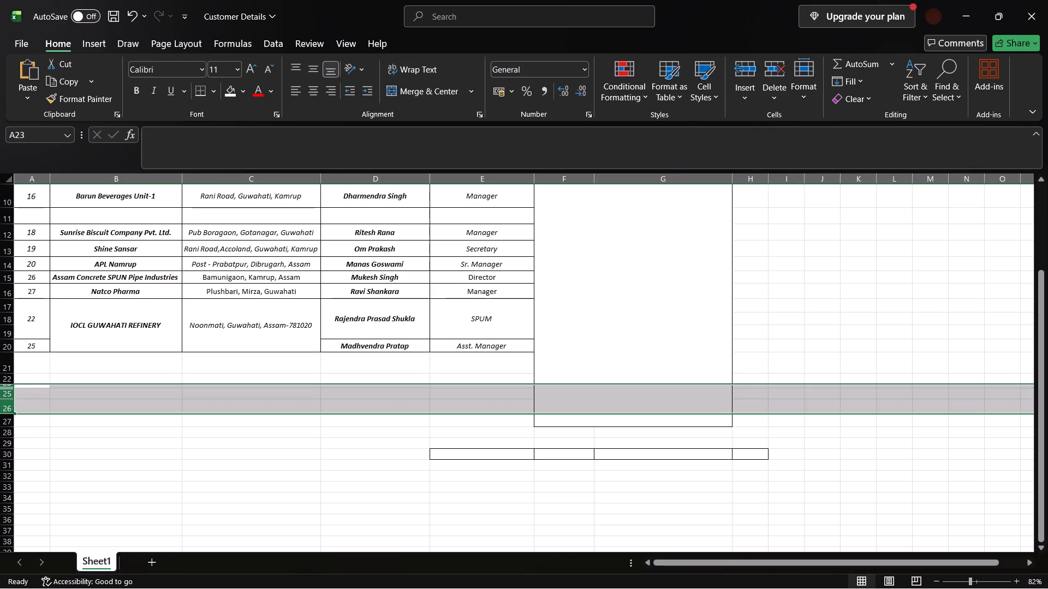
{"action": "left_click", "coordinate": [7, 387]}
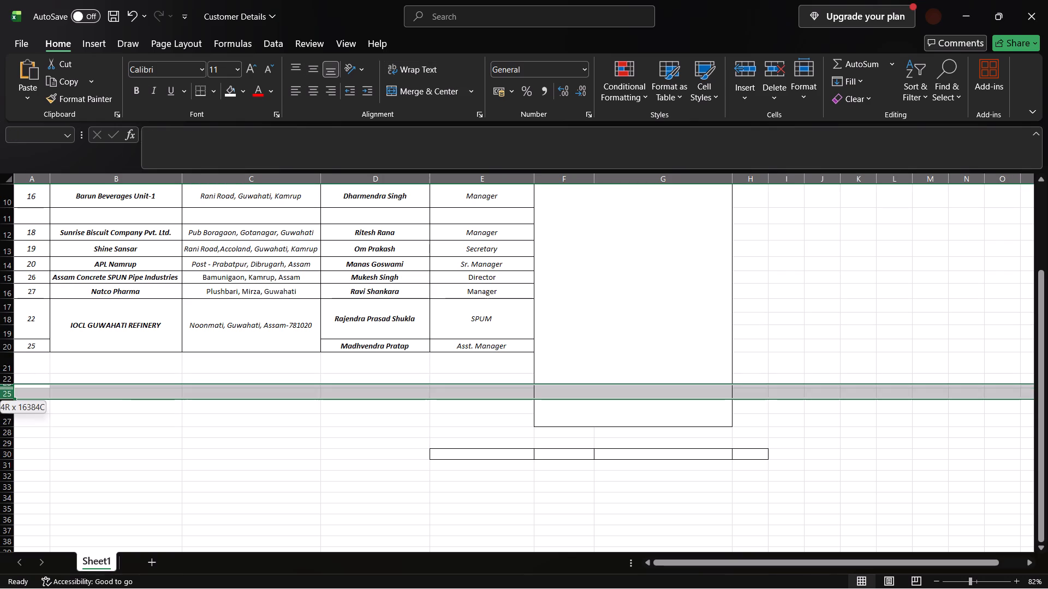
{"action": "left_click", "coordinate": [7, 388]}
{"action": "left_click_drag", "start_coordinate": [7, 388], "coordinate": [7, 399]}
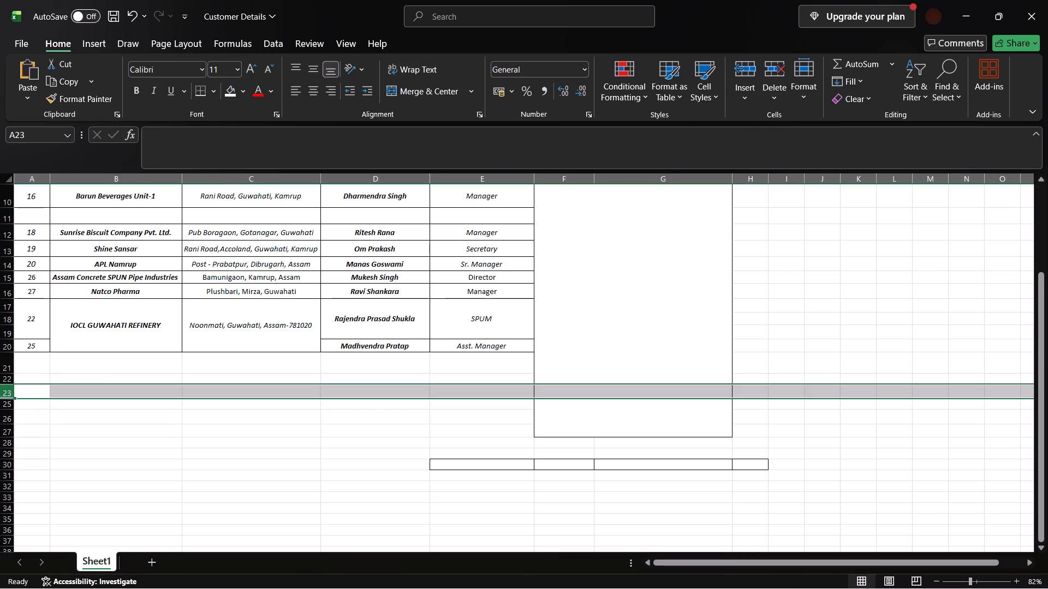
{"action": "left_click", "coordinate": [10, 398]}
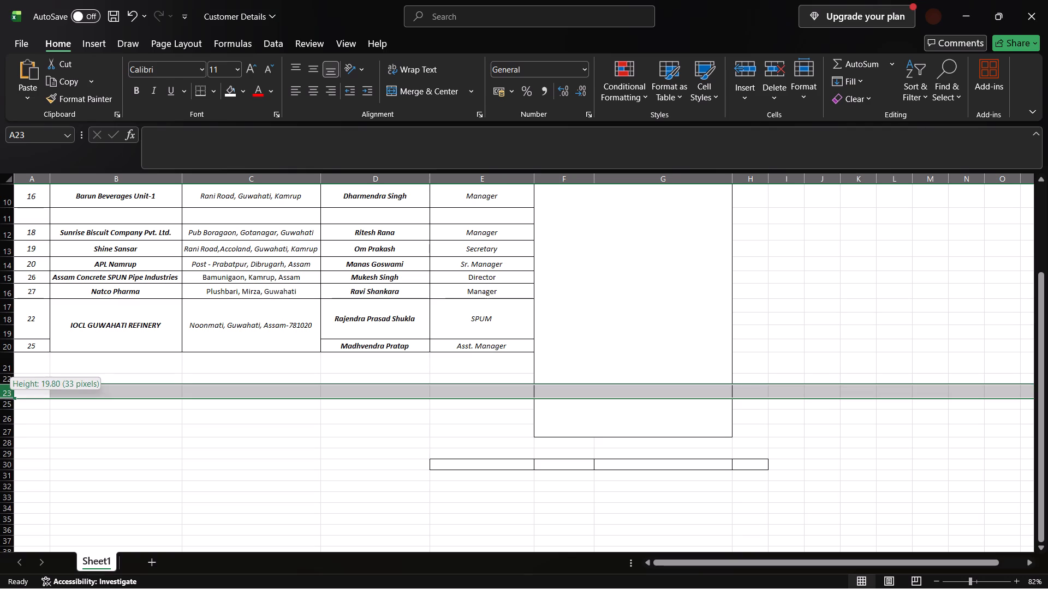
{"action": "left_click", "coordinate": [38, 411]}
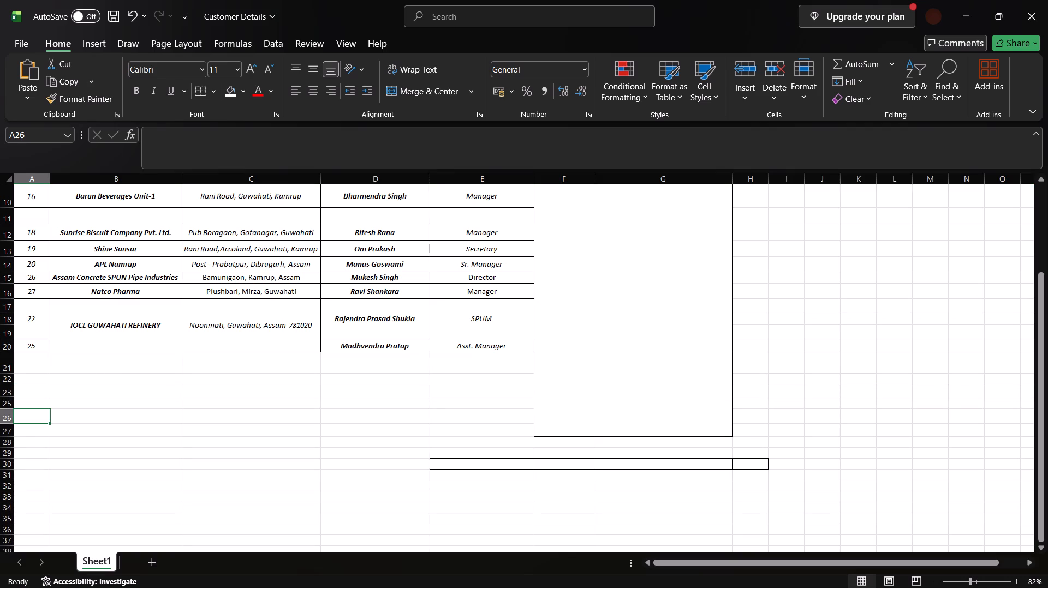
{"action": "left_click_drag", "start_coordinate": [8, 399], "coordinate": [8, 407]}
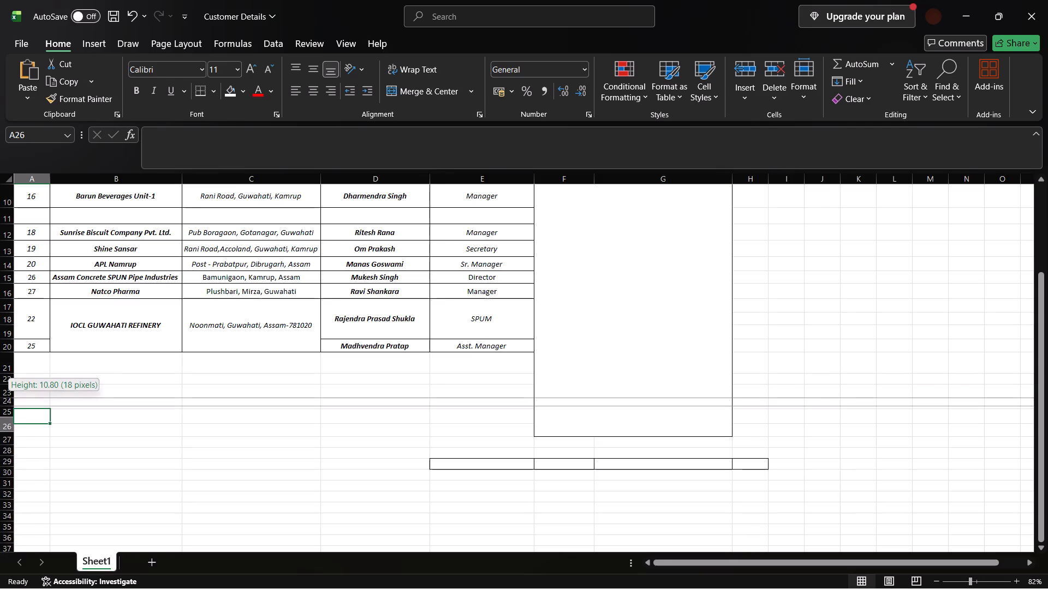
{"action": "left_click_drag", "start_coordinate": [8, 407], "coordinate": [8, 413]}
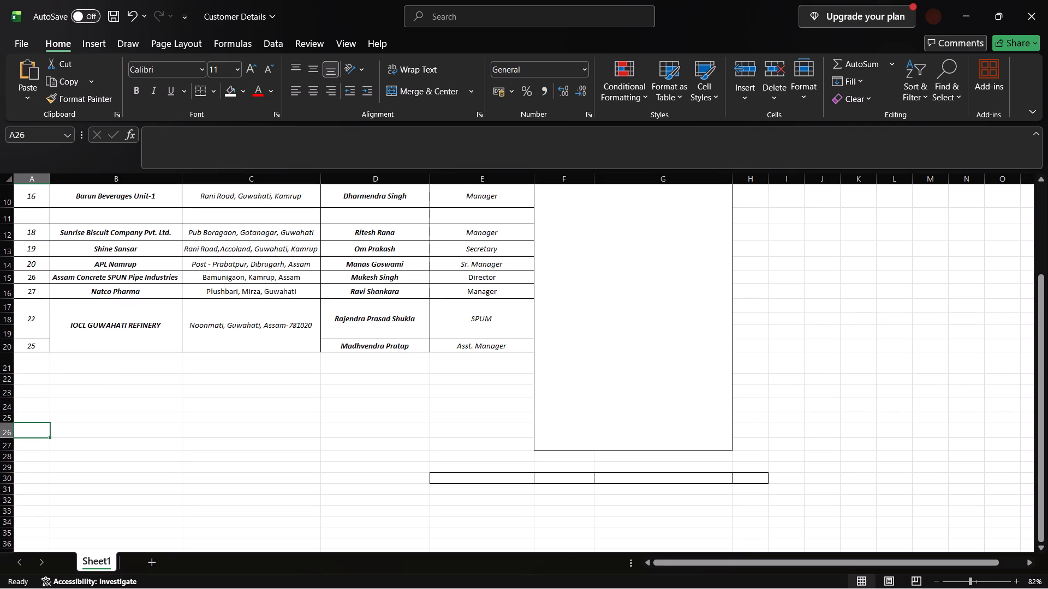
{"action": "left_click", "coordinate": [8, 412]}
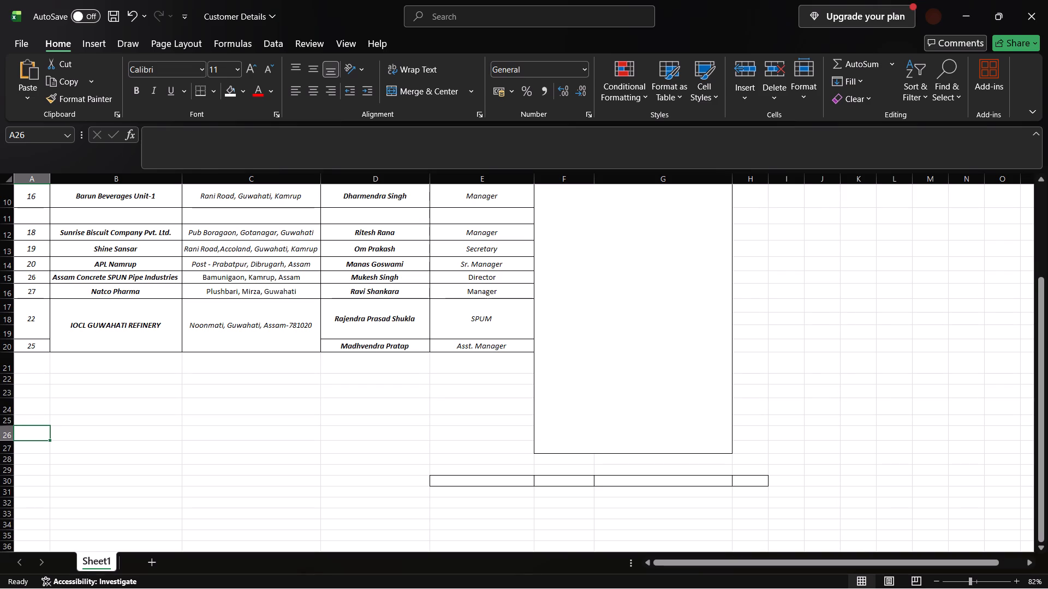
{"action": "left_click_drag", "start_coordinate": [9, 425], "coordinate": [9, 430]}
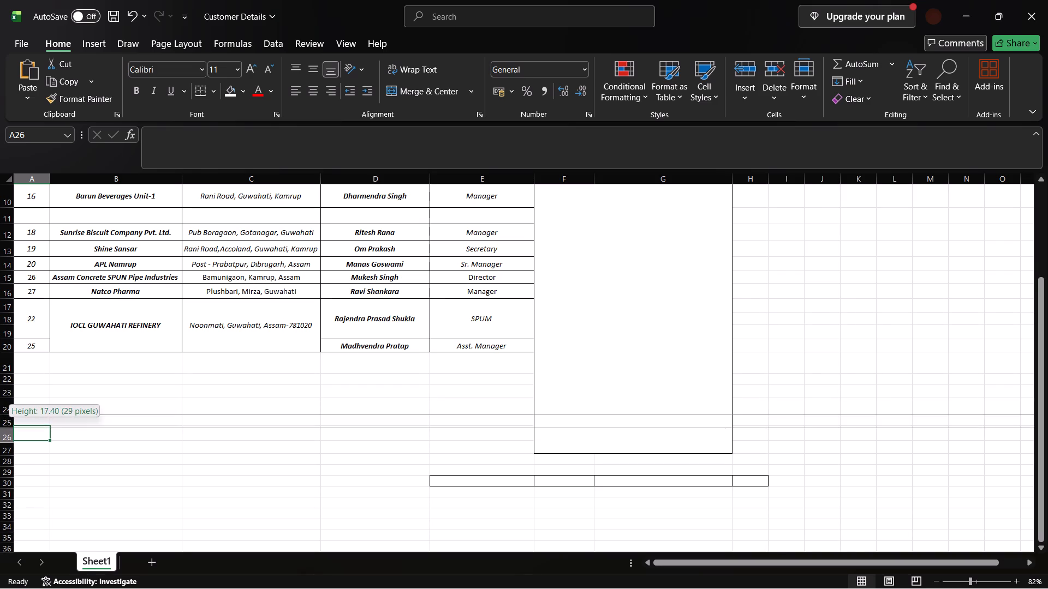
{"action": "left_click_drag", "start_coordinate": [9, 430], "coordinate": [9, 432]}
Move the whole table with its header from A1:E20 down one row to A2:E21, allowing merged cells to unmerge.
{"action": "scroll", "coordinate": [606, 406], "scroll_direction": "up", "scroll_amount": 1}
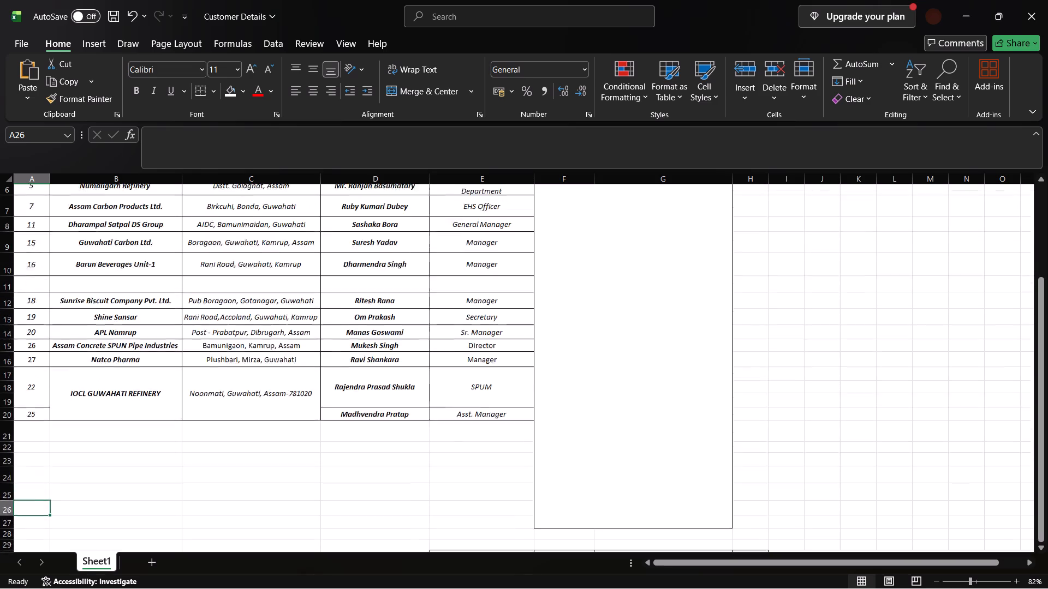
{"action": "scroll", "coordinate": [606, 406], "scroll_direction": "up", "scroll_amount": 1}
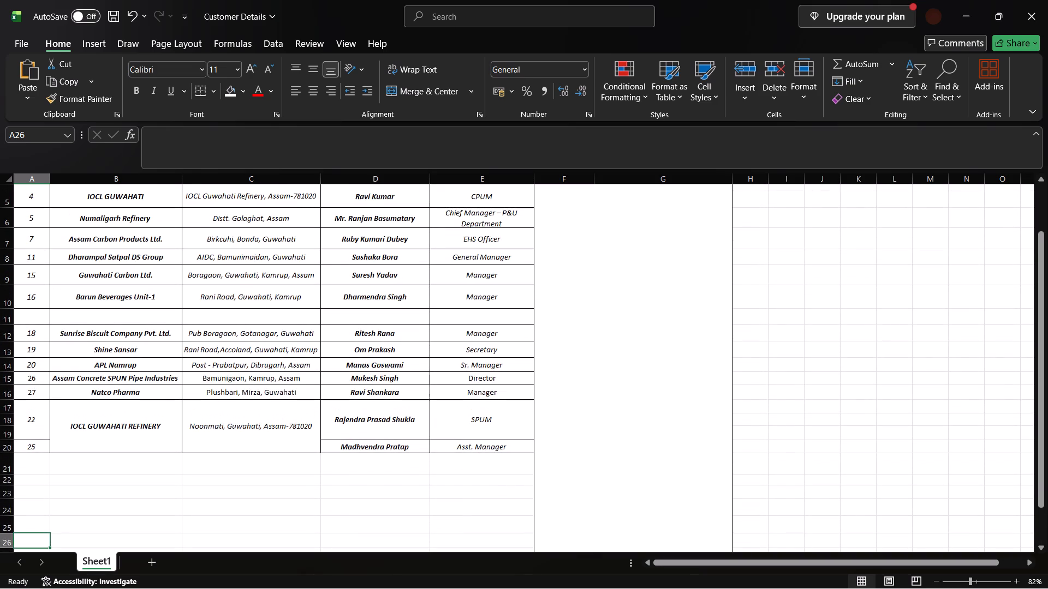
{"action": "scroll", "coordinate": [327, 430], "scroll_direction": "up", "scroll_amount": 3}
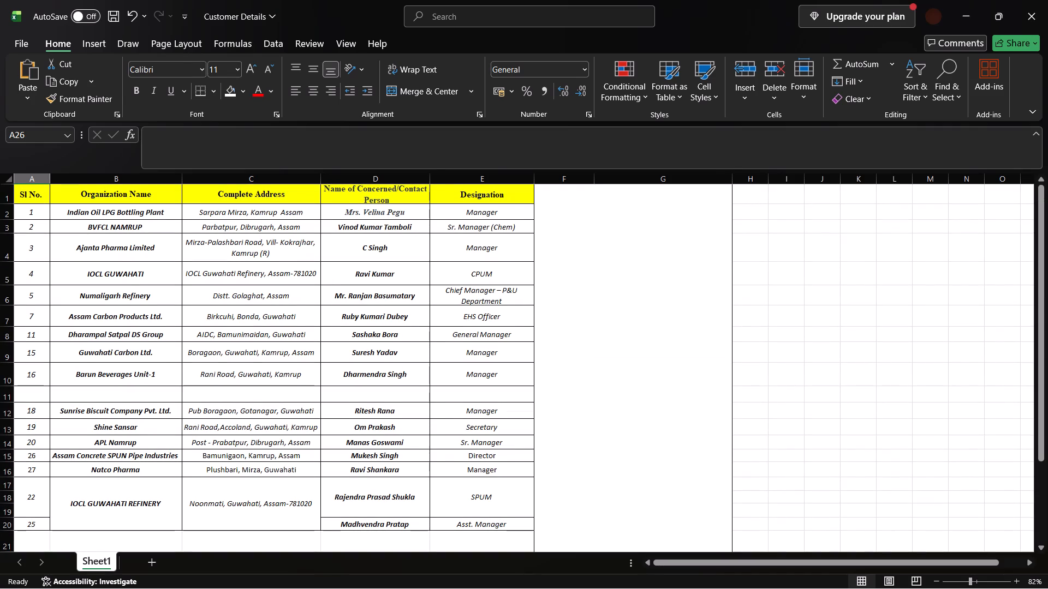
{"action": "left_click", "coordinate": [627, 370]}
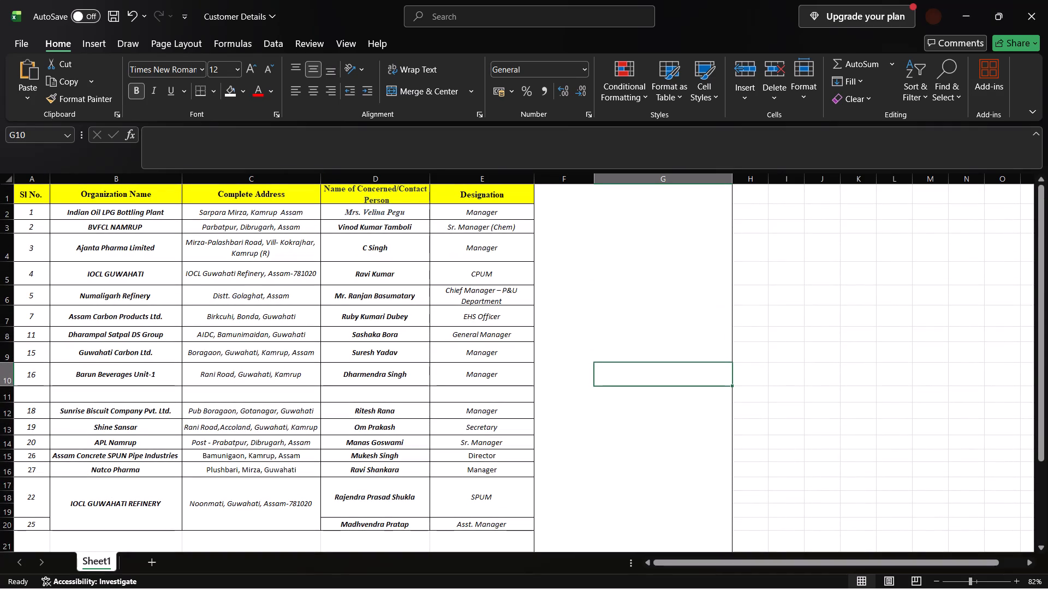
{"action": "left_click_drag", "start_coordinate": [32, 197], "coordinate": [480, 507]}
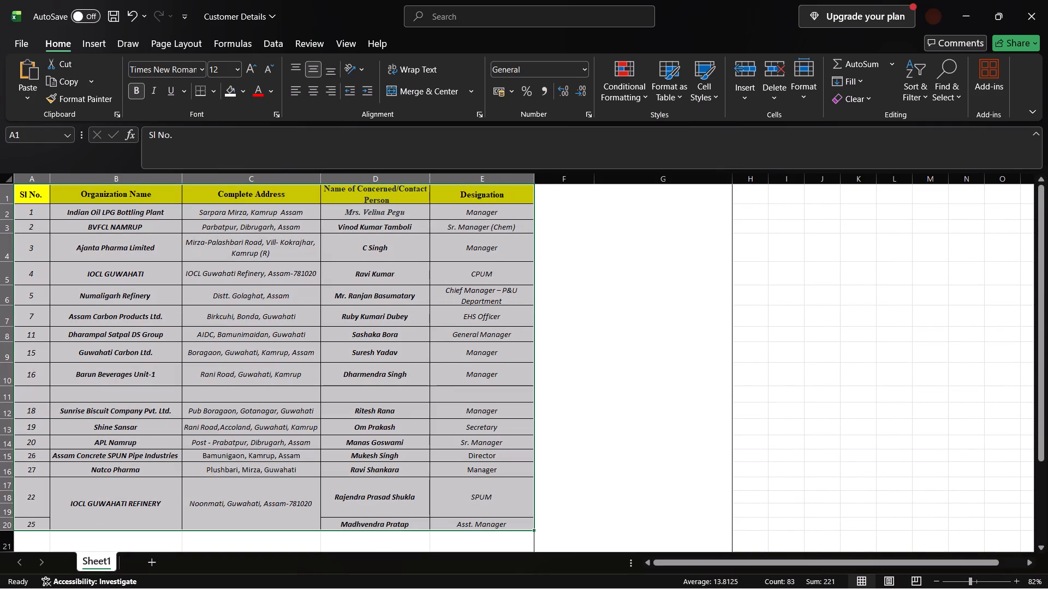
{"action": "left_click_drag", "start_coordinate": [530, 185], "coordinate": [529, 213]}
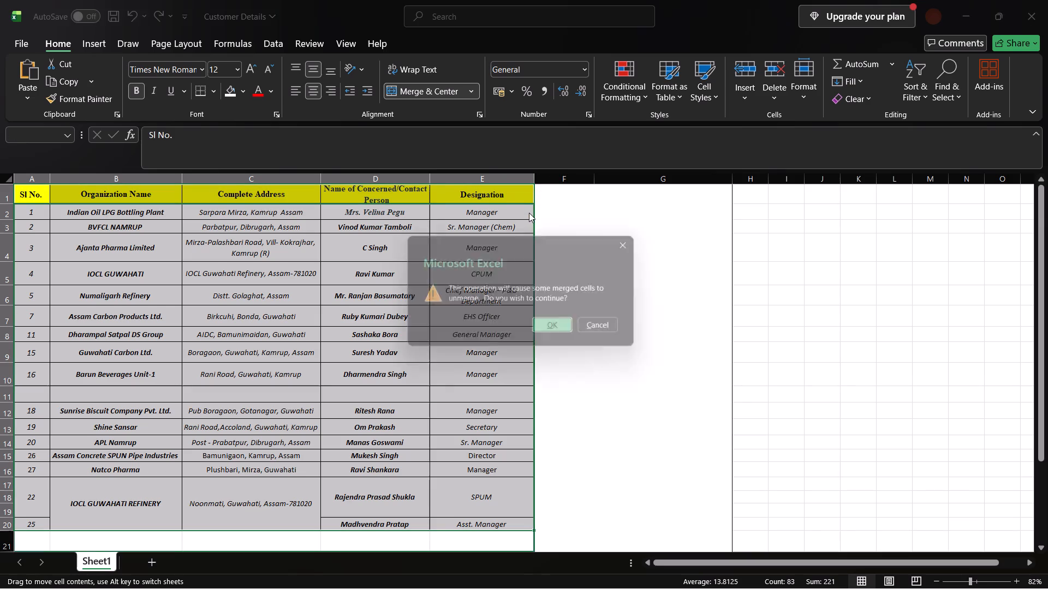
{"action": "left_click", "coordinate": [564, 329]}
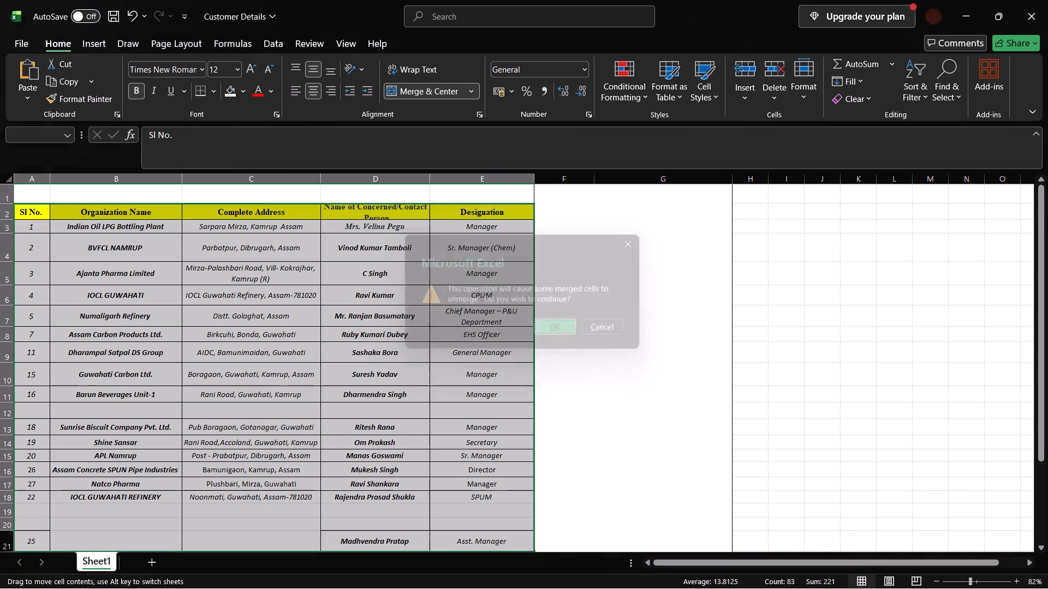
{"action": "left_click", "coordinate": [620, 318]}
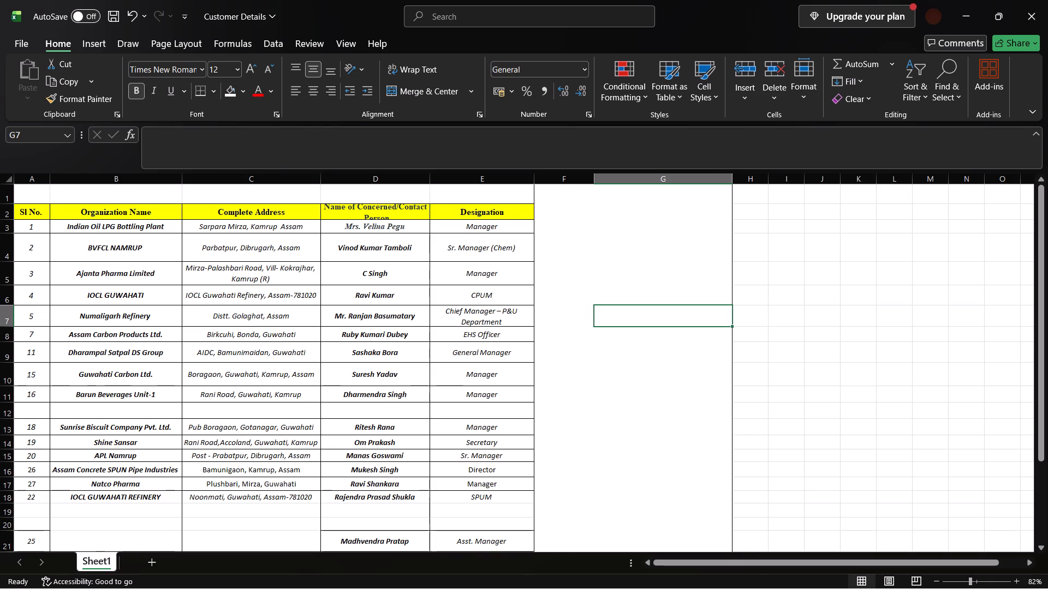
Move serial number 25 and its Asst. Manager contact entry from row 21 up to row 19, below the SPUM entry.
{"action": "scroll", "coordinate": [421, 369], "scroll_direction": "down", "scroll_amount": 1}
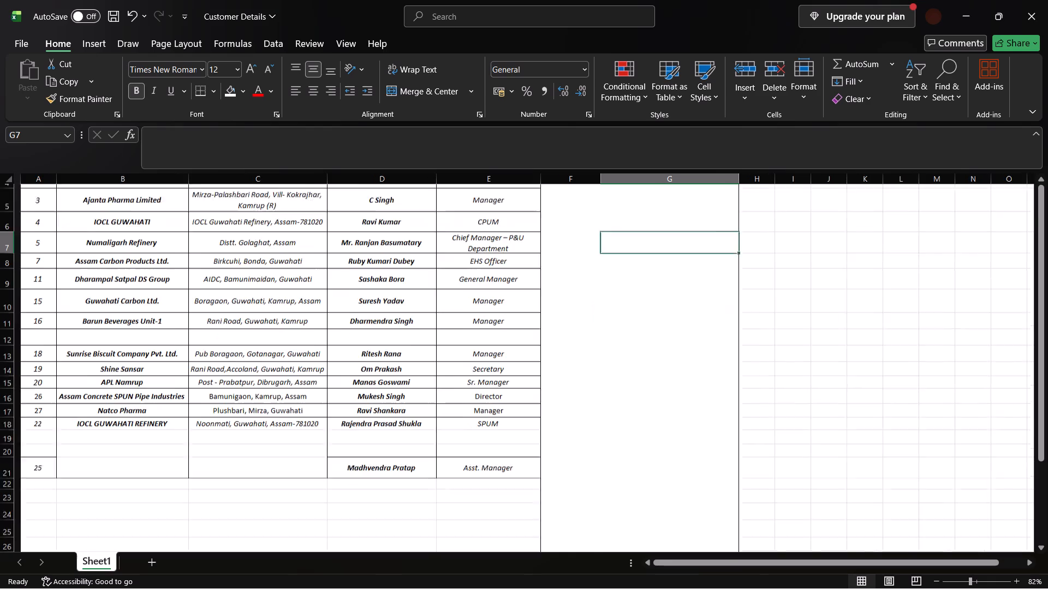
{"action": "scroll", "coordinate": [421, 369], "scroll_direction": "down", "scroll_amount": 1}
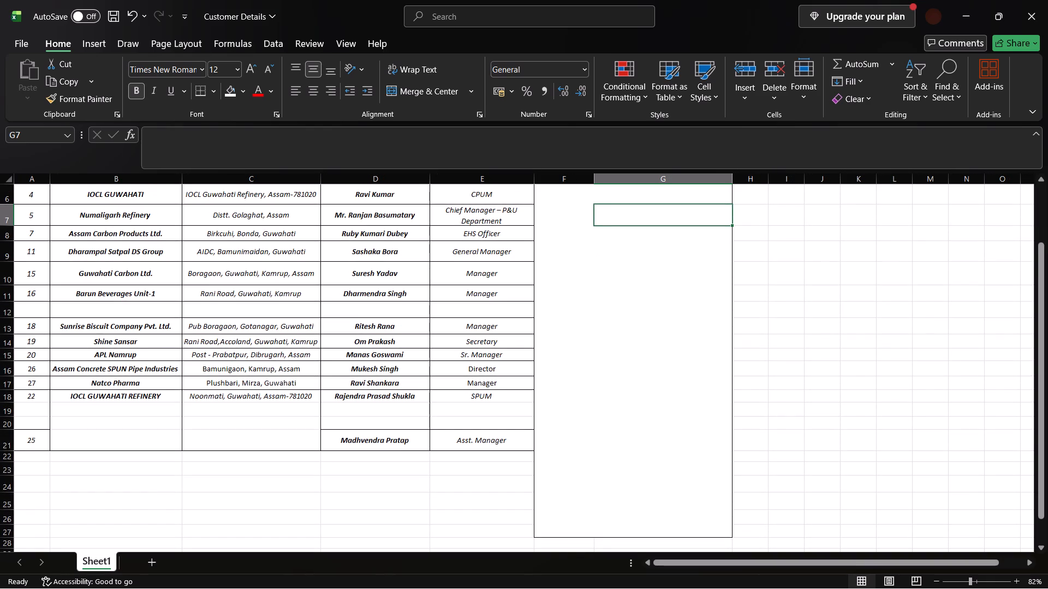
{"action": "left_click", "coordinate": [28, 440]}
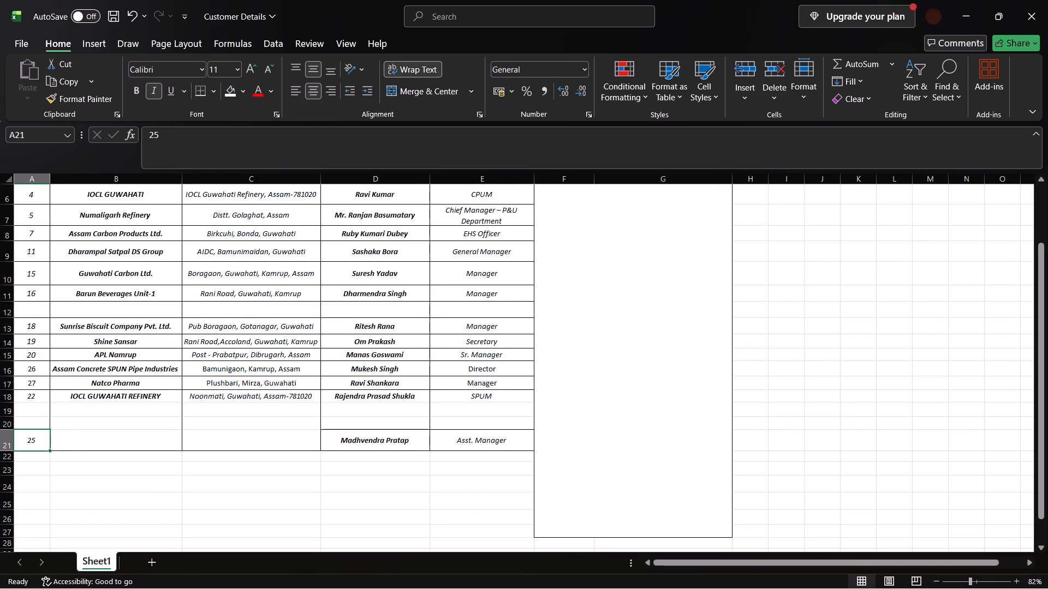
{"action": "left_click_drag", "start_coordinate": [50, 429], "coordinate": [49, 408]}
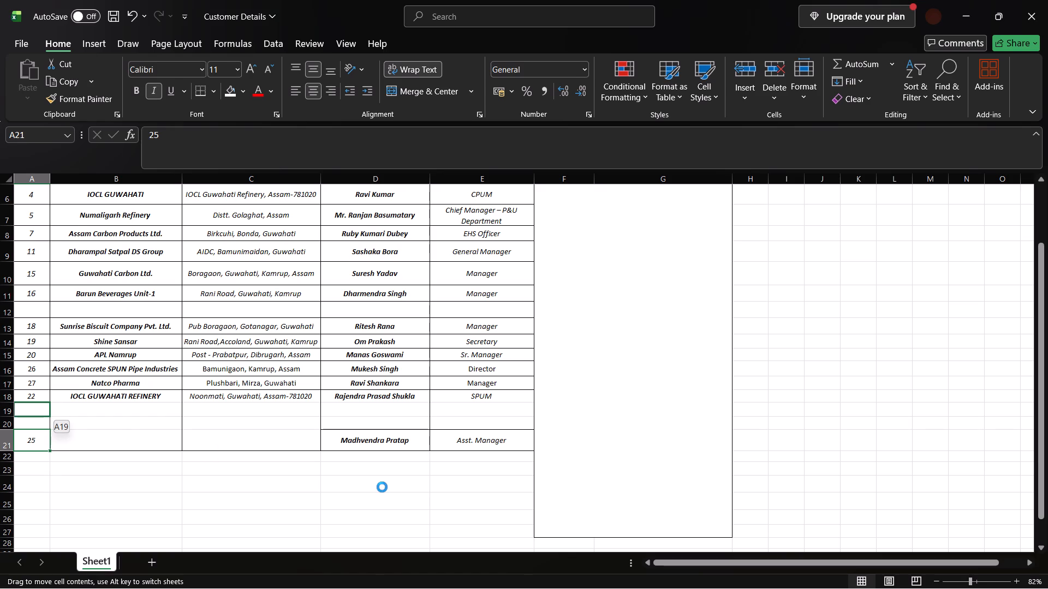
{"action": "left_click_drag", "start_coordinate": [362, 447], "coordinate": [497, 467]}
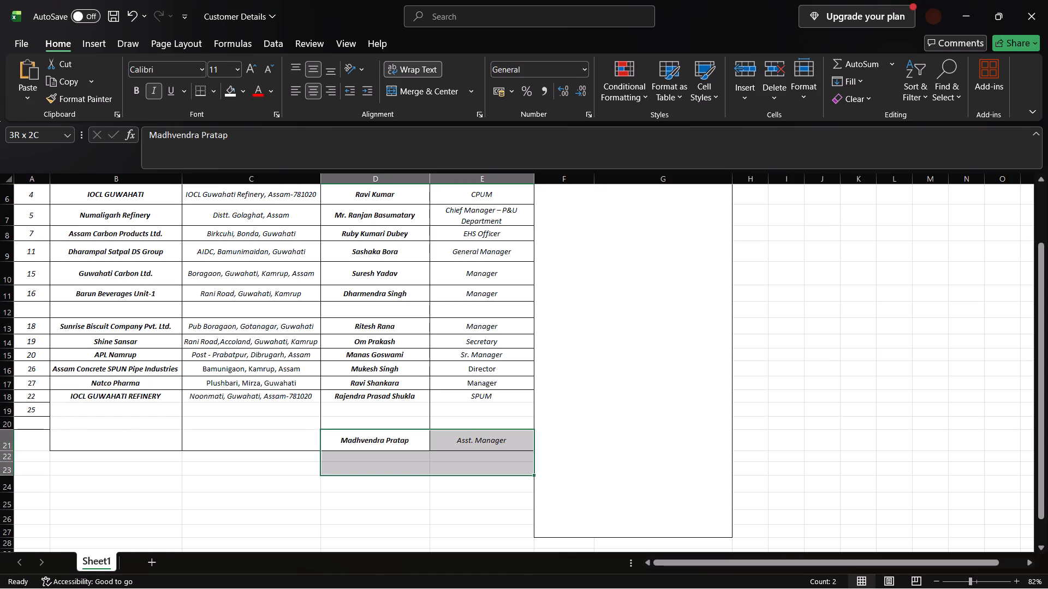
{"action": "left_click_drag", "start_coordinate": [497, 467], "coordinate": [508, 446]}
{"action": "left_click_drag", "start_coordinate": [533, 431], "coordinate": [534, 405]}
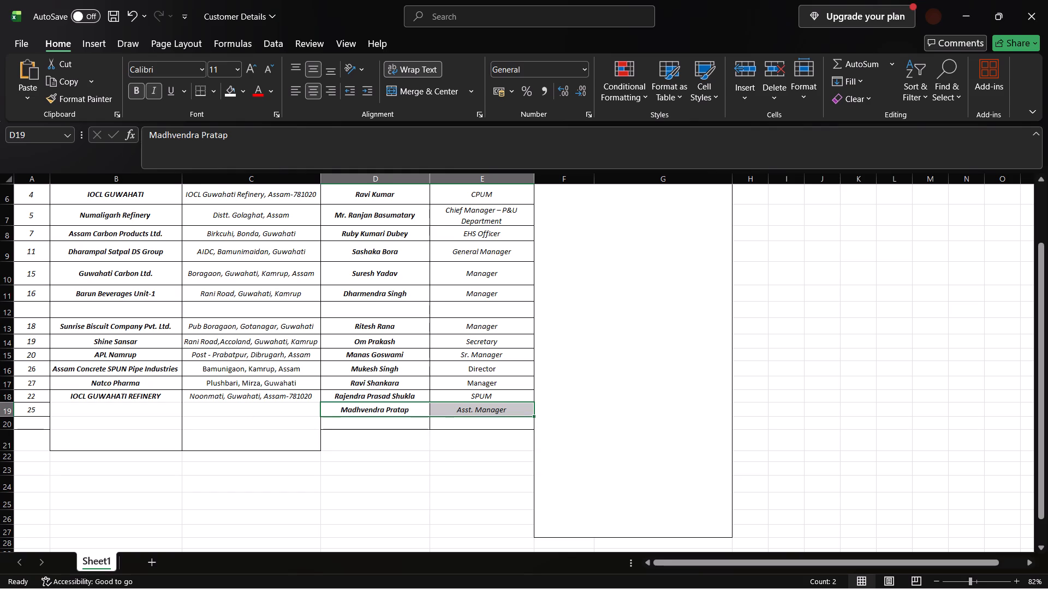
Merge and centre the IOCL GUWAHATI REFINERY address cells C18:C19 and name cells B18:B19 across both contact rows.
{"action": "left_click_drag", "start_coordinate": [281, 398], "coordinate": [278, 408]}
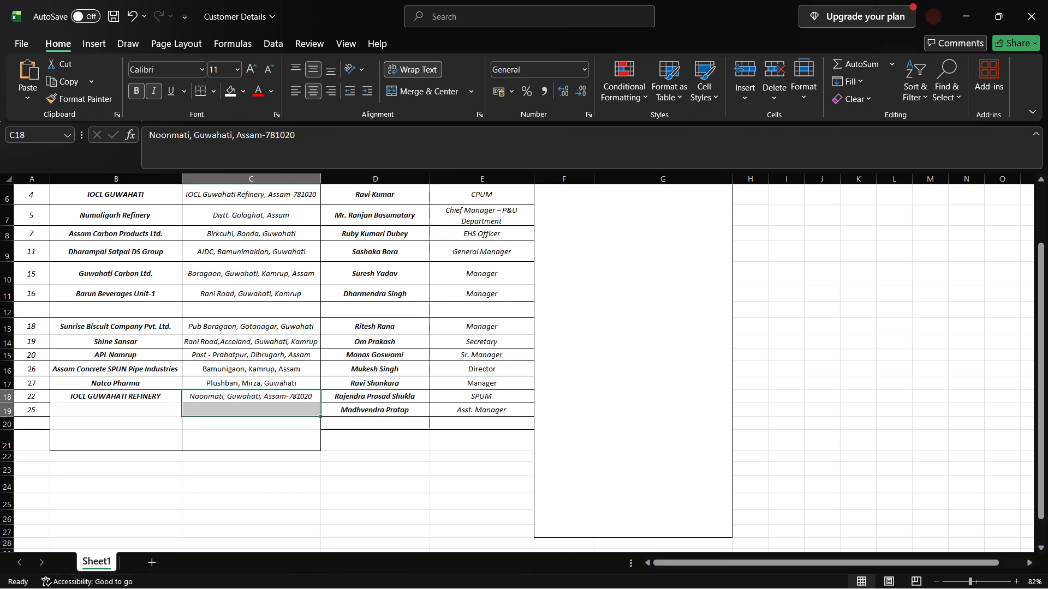
{"action": "left_click", "coordinate": [433, 94]}
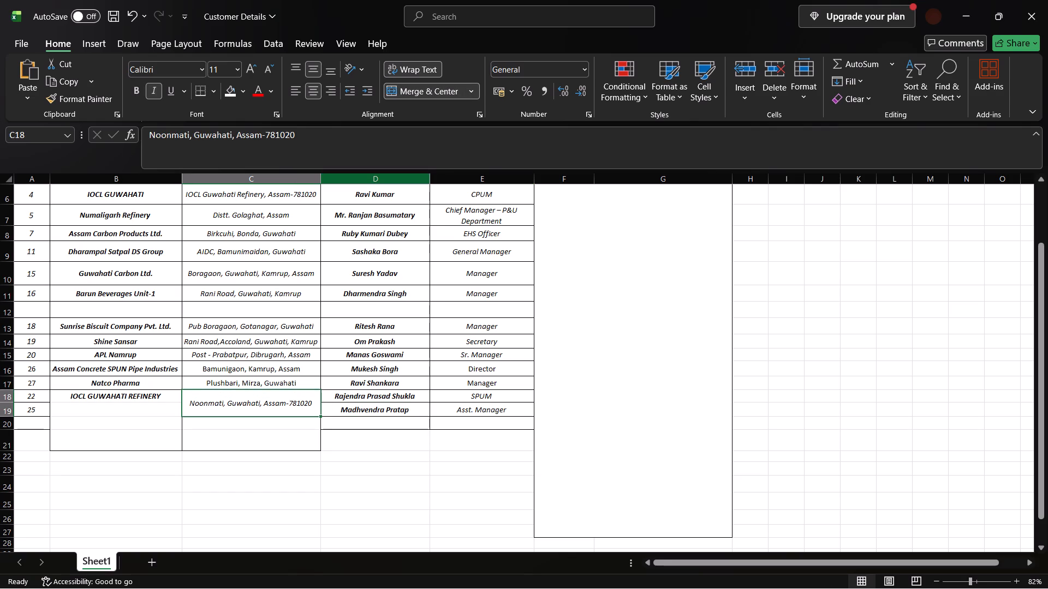
{"action": "left_click_drag", "start_coordinate": [84, 400], "coordinate": [82, 412]}
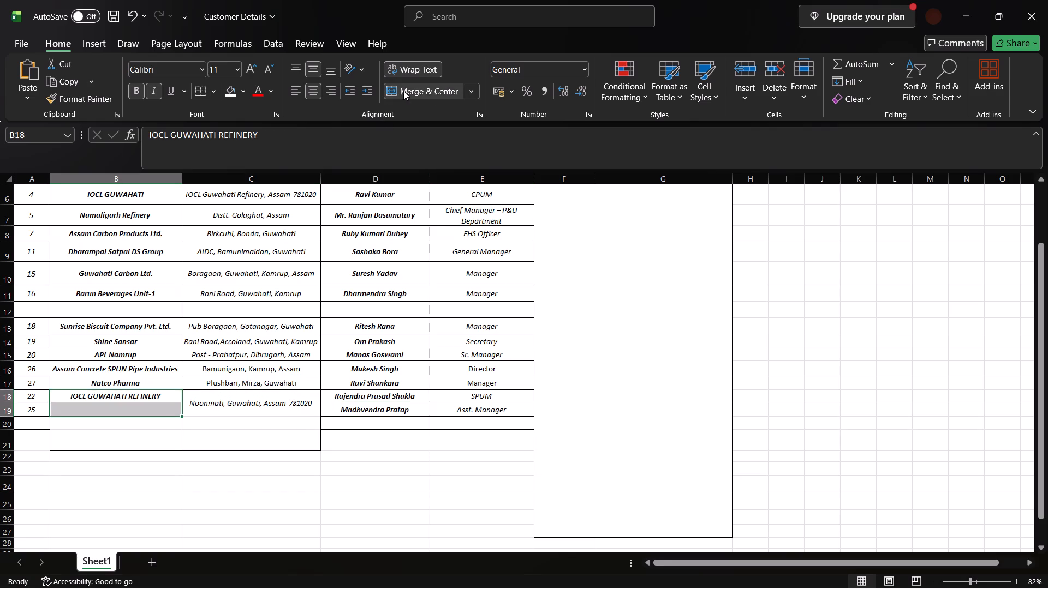
{"action": "left_click", "coordinate": [403, 91]}
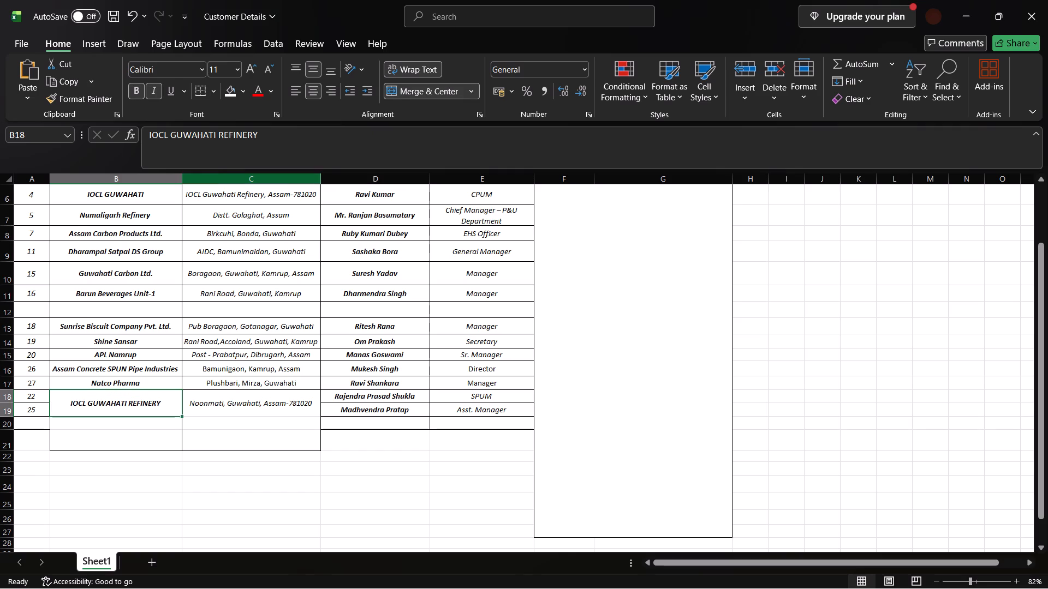
{"action": "left_click", "coordinate": [426, 462]}
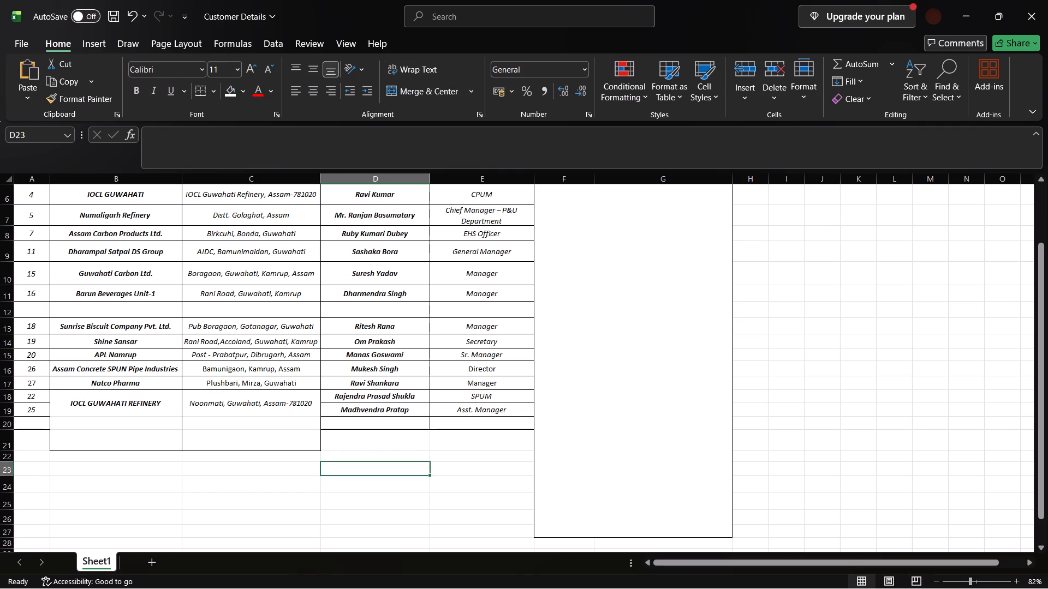
Find the border command by searching for "bor" and apply borders to the table range A2:D20.
{"action": "left_click_drag", "start_coordinate": [352, 425], "coordinate": [187, 411]}
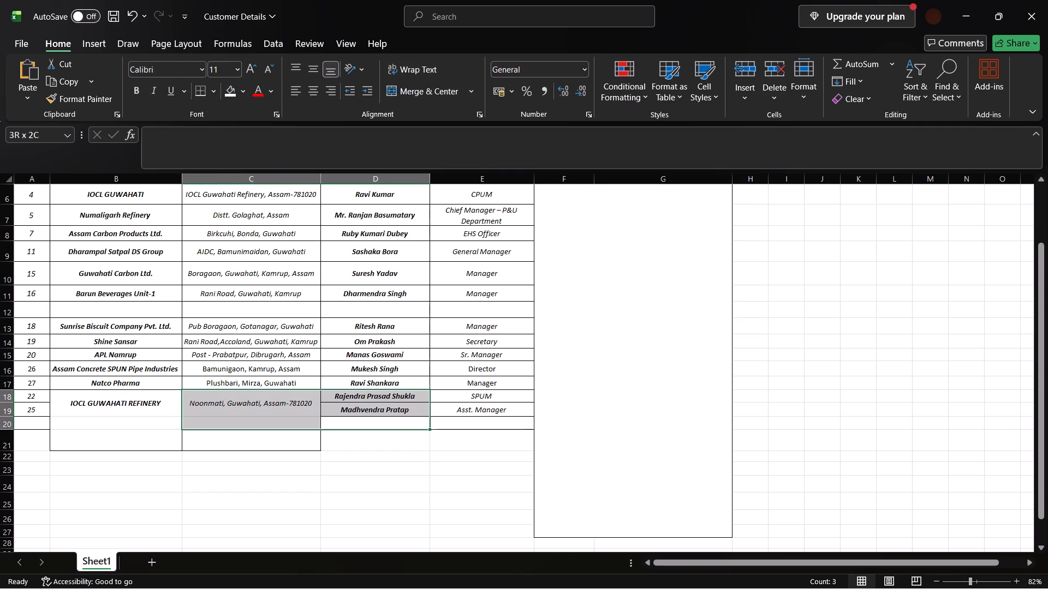
{"action": "left_click_drag", "start_coordinate": [187, 411], "coordinate": [0, 280]}
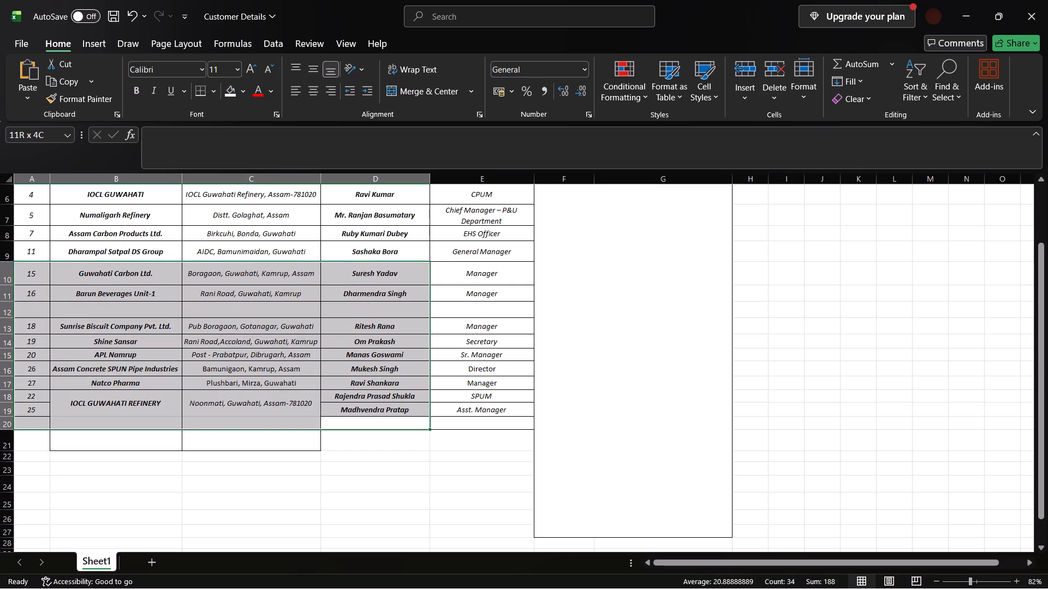
{"action": "left_click_drag", "start_coordinate": [0, 280], "coordinate": [54, 170]}
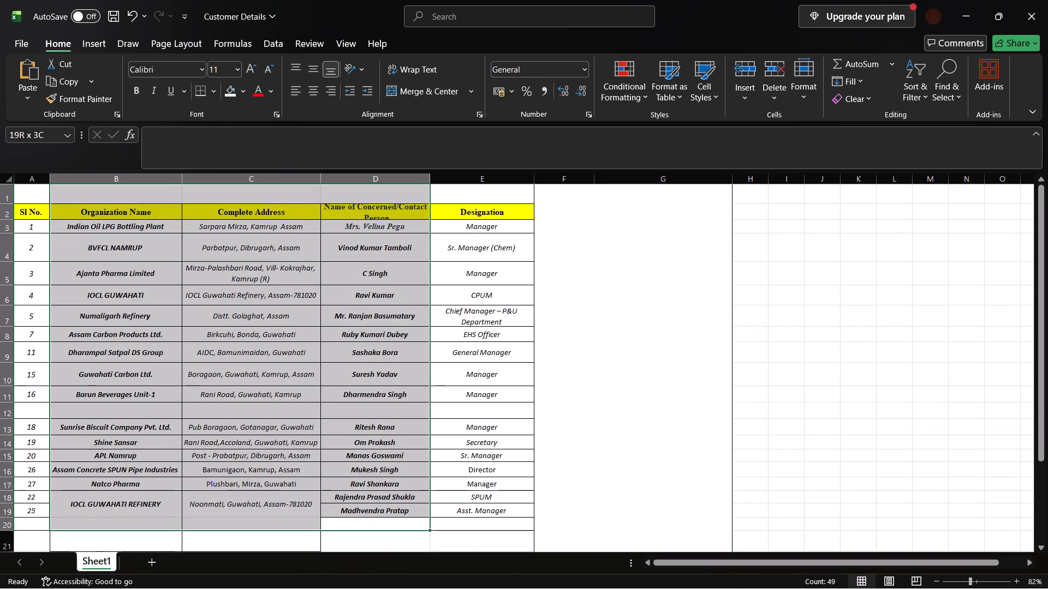
{"action": "left_click_drag", "start_coordinate": [54, 170], "coordinate": [25, 218]}
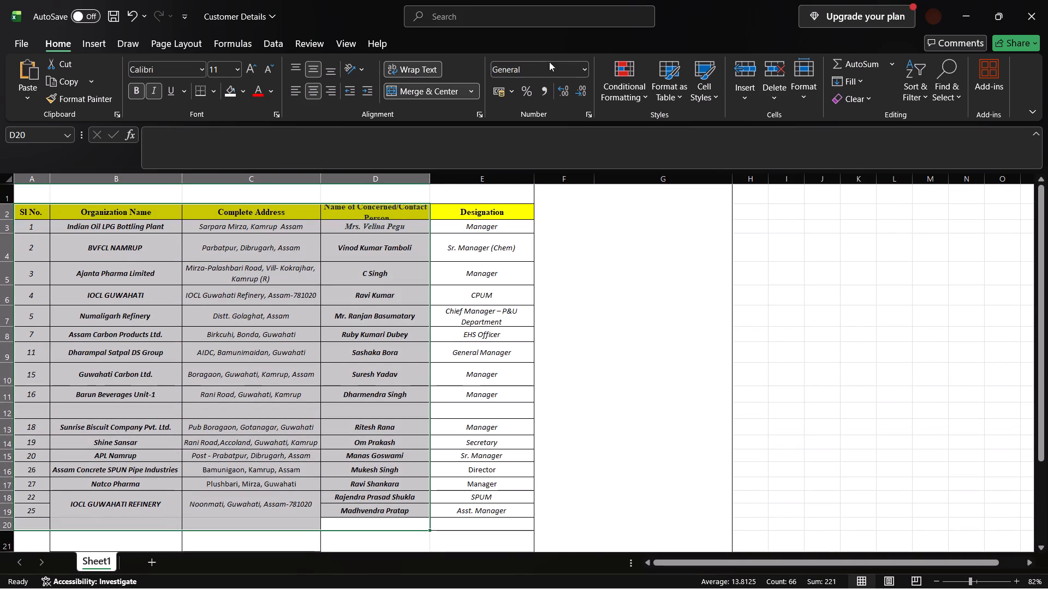
{"action": "left_click", "coordinate": [460, 13]}
{"action": "type", "text": "bio"}
{"action": "key", "text": "BackSpace"}
{"action": "key", "text": "BackSpace"}
{"action": "type", "text": "or"}
{"action": "left_click", "coordinate": [452, 91]}
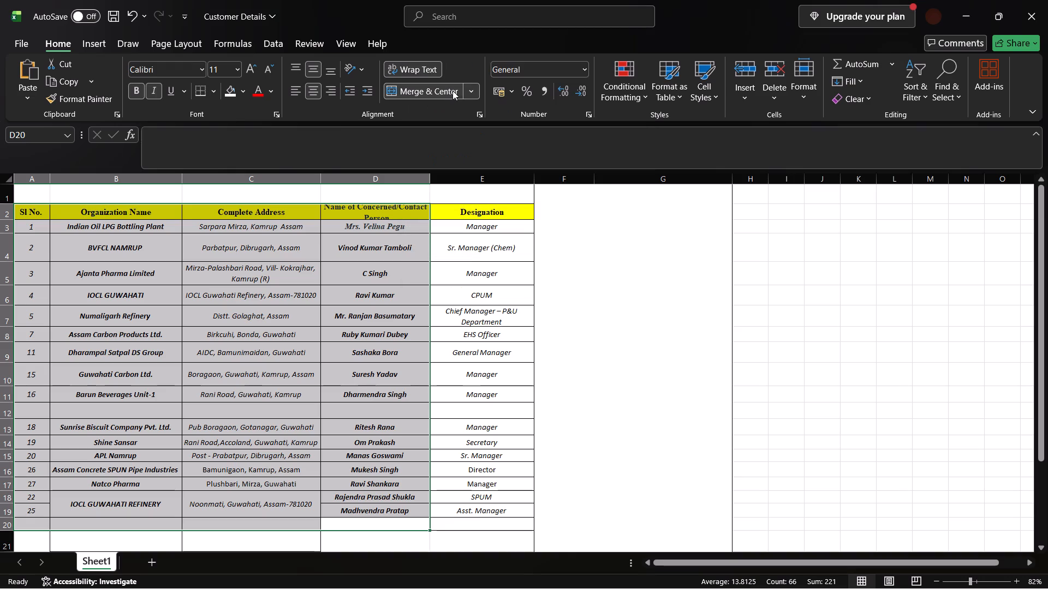
{"action": "left_click", "coordinate": [753, 348]}
{"action": "scroll", "coordinate": [753, 348], "scroll_direction": "down", "scroll_amount": 1}
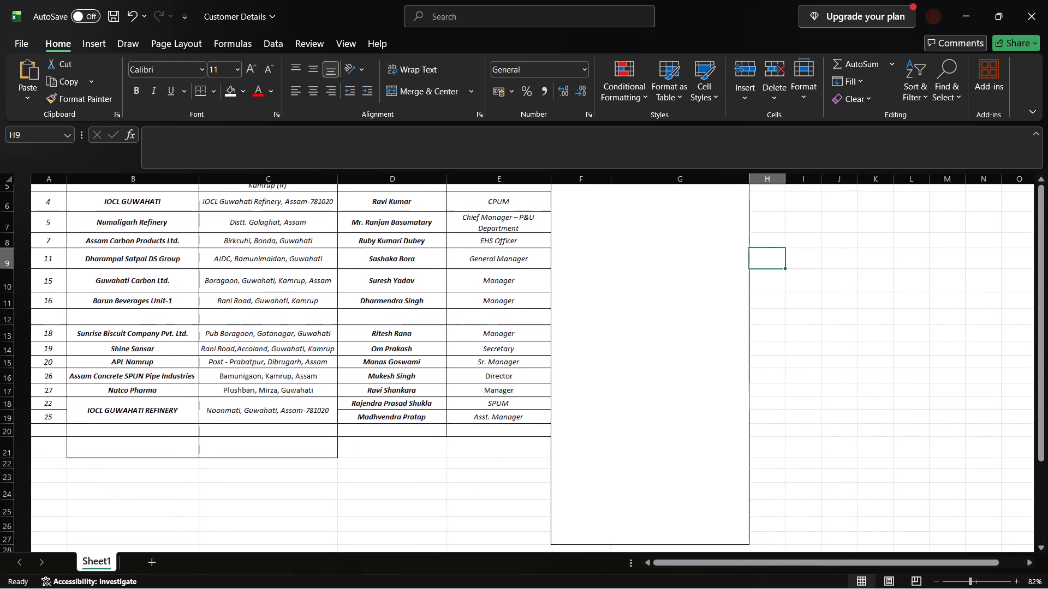
{"action": "scroll", "coordinate": [753, 348], "scroll_direction": "up", "scroll_amount": 1}
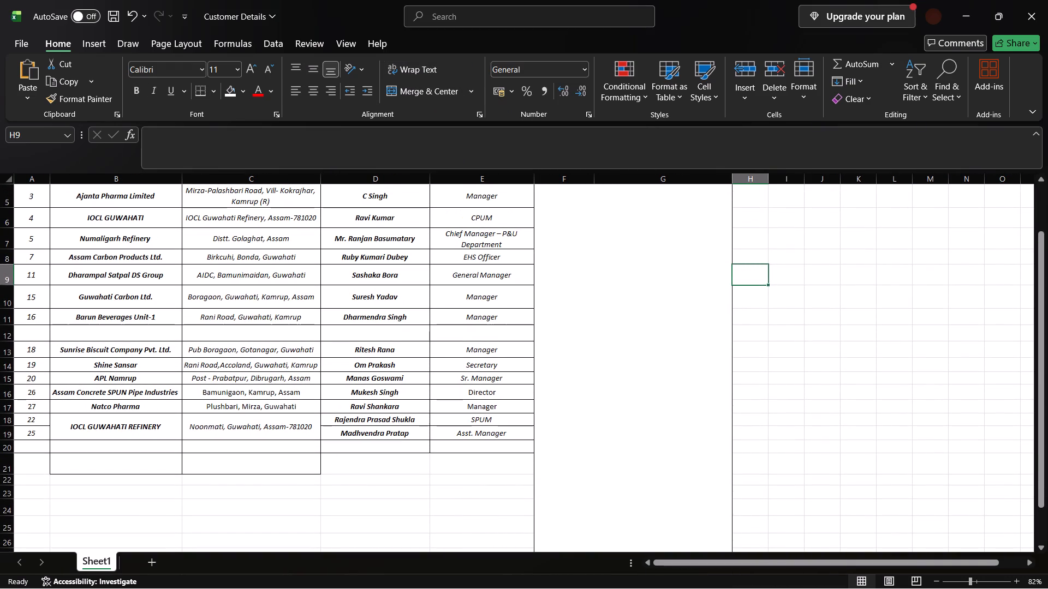
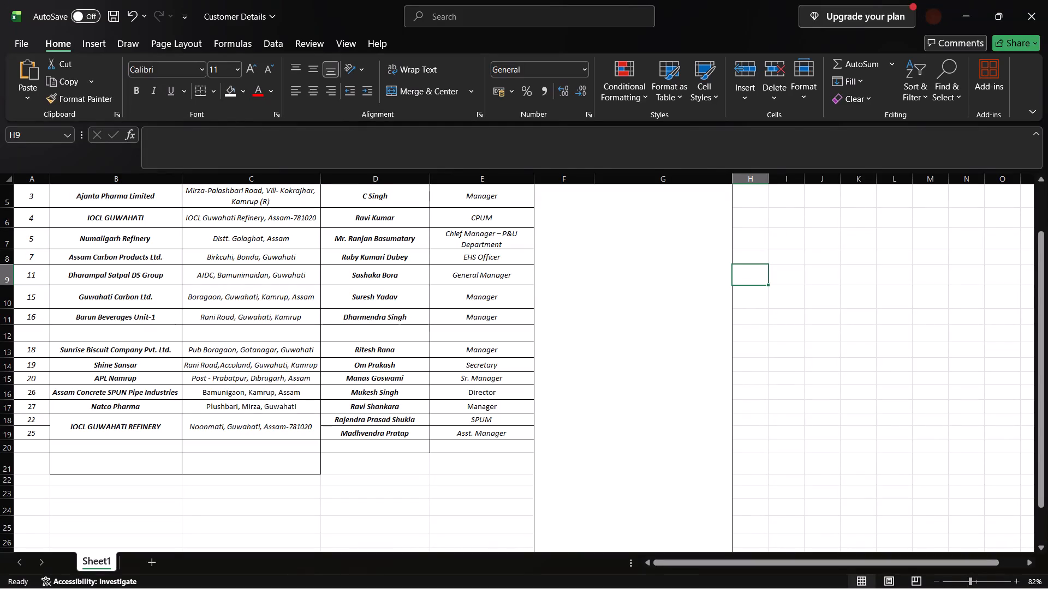
Merge and centre the empty cells A1:E1 above the table header into one title cell.
{"action": "left_click", "coordinate": [251, 464]}
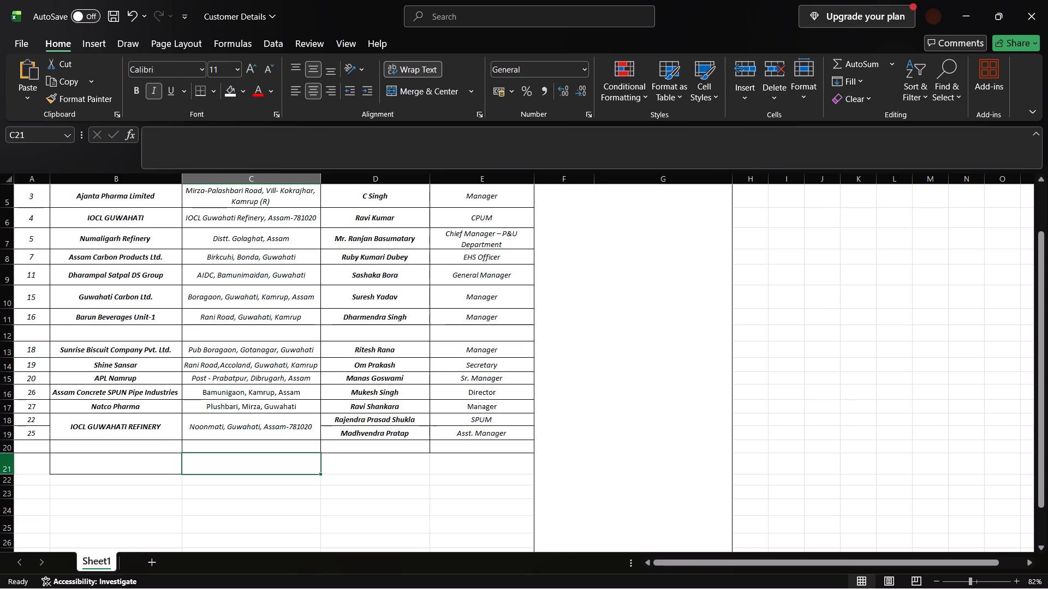
{"action": "scroll", "coordinate": [413, 413], "scroll_direction": "up", "scroll_amount": 5}
{"action": "scroll", "coordinate": [204, 283], "scroll_direction": "right", "scroll_amount": 6}
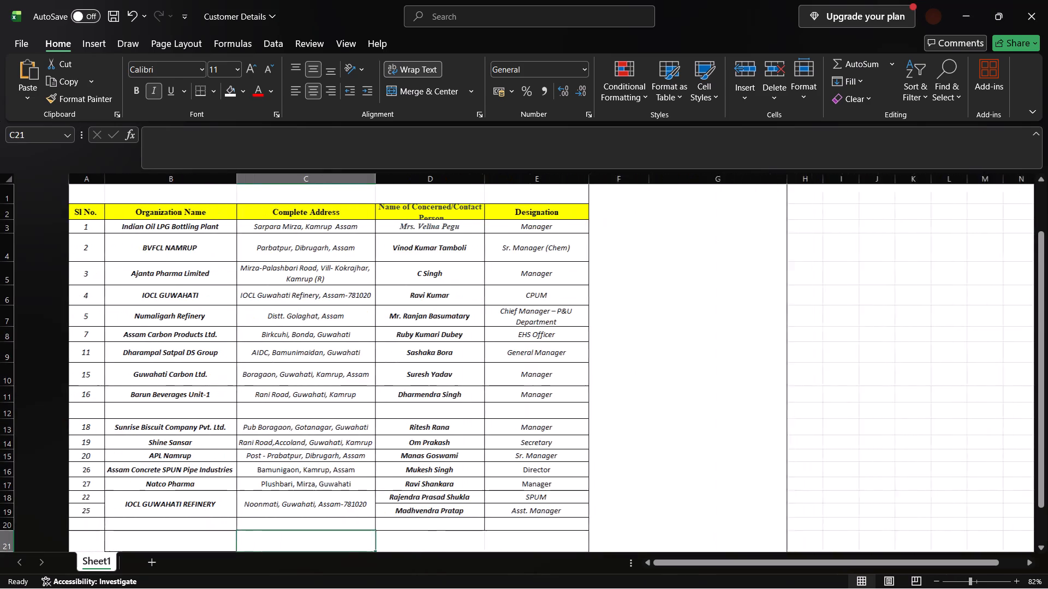
{"action": "left_click_drag", "start_coordinate": [40, 194], "coordinate": [320, 193]}
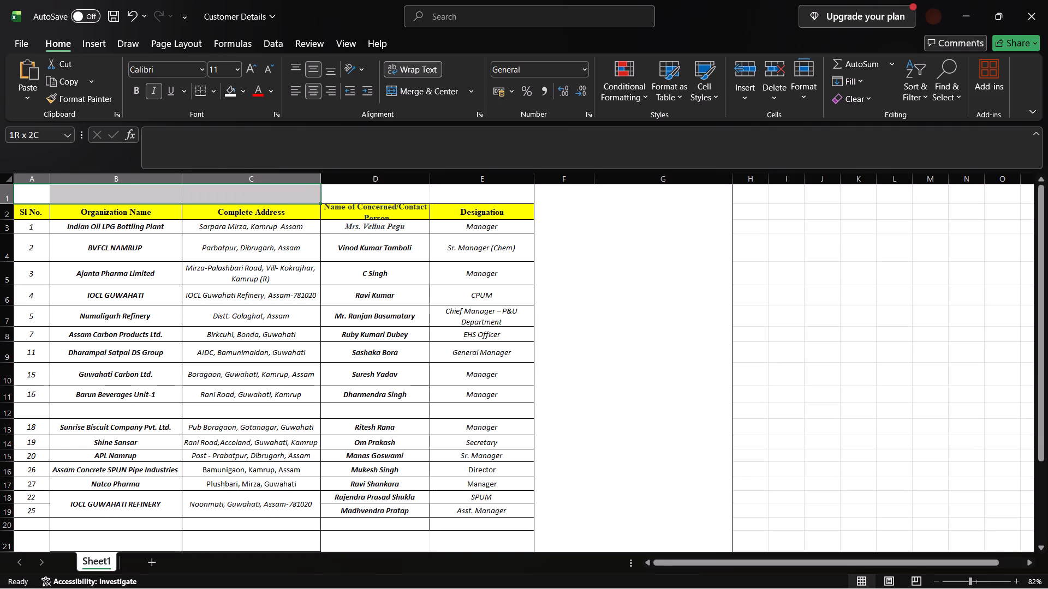
{"action": "left_click_drag", "start_coordinate": [320, 193], "coordinate": [448, 195]}
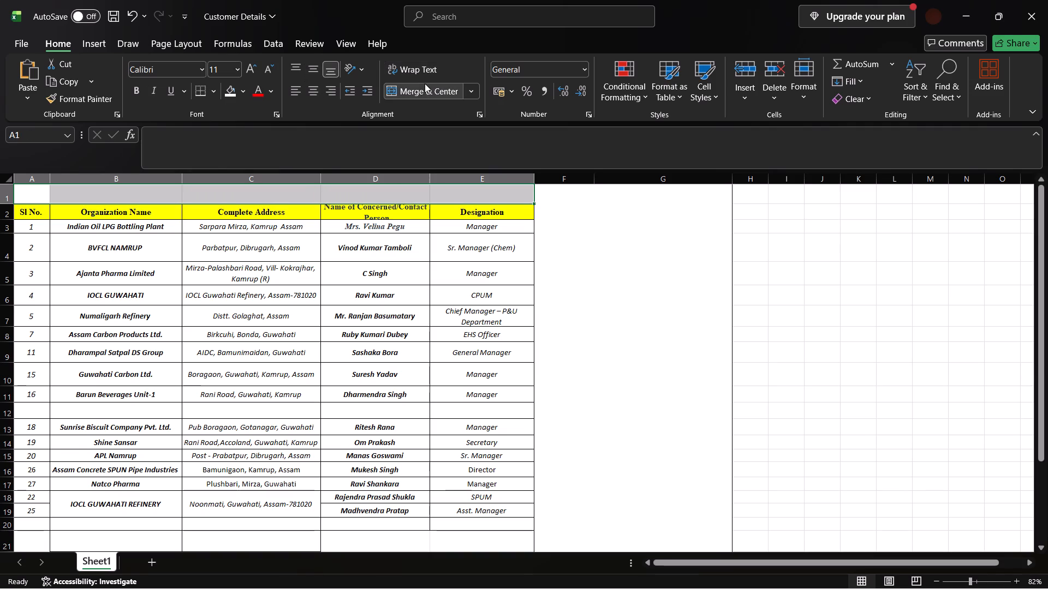
{"action": "left_click", "coordinate": [420, 91]}
Enter the title DIWALI GIFT CUSTOMER DETAILS in the merged cell A1.
{"action": "left_click", "coordinate": [209, 197]}
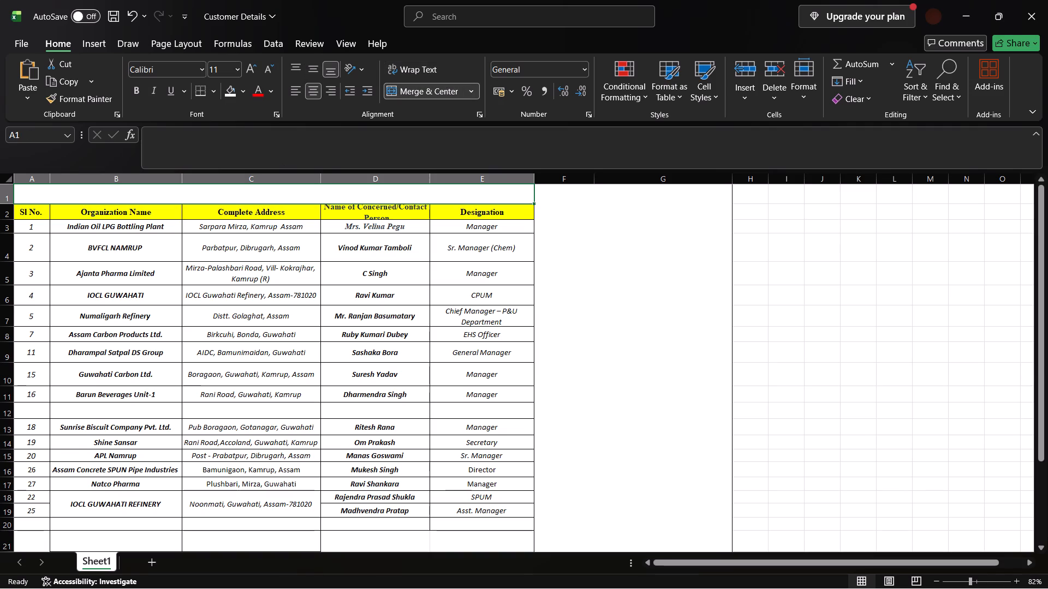
{"action": "left_click", "coordinate": [235, 139]}
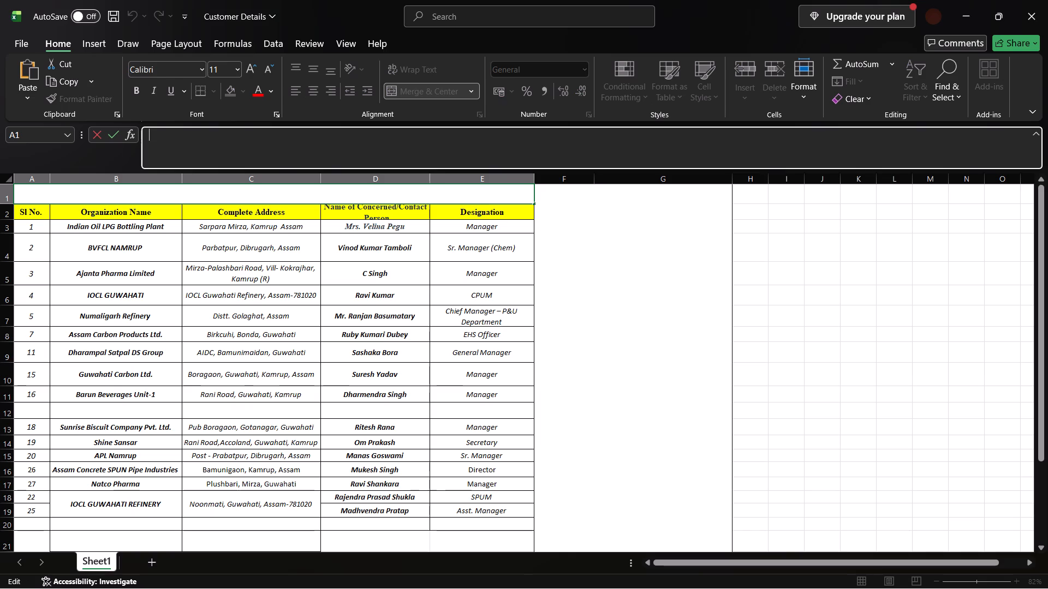
{"action": "type", "text": "DI"}
{"action": "key", "text": "shift+w"}
{"action": "type", "text": "ALI GIFT"}
{"action": "key", "text": "space"}
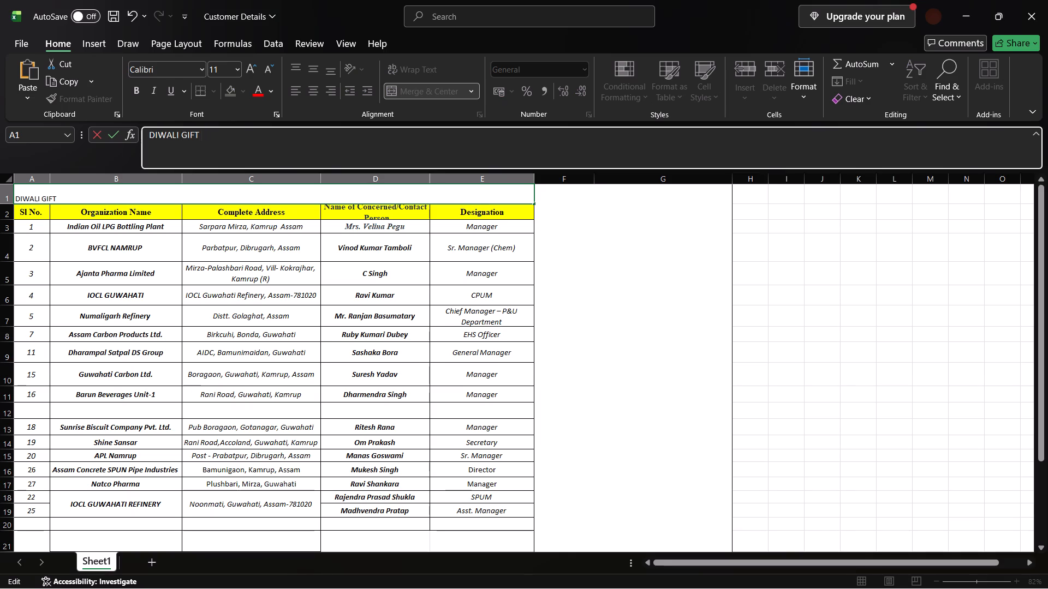
{"action": "type", "text": "CUSTOMER DETIAS"}
{"action": "key", "text": "shift+BackSpace"}
{"action": "key", "text": "shift+BackSpace"}
{"action": "key", "text": "shift+BackSpace"}
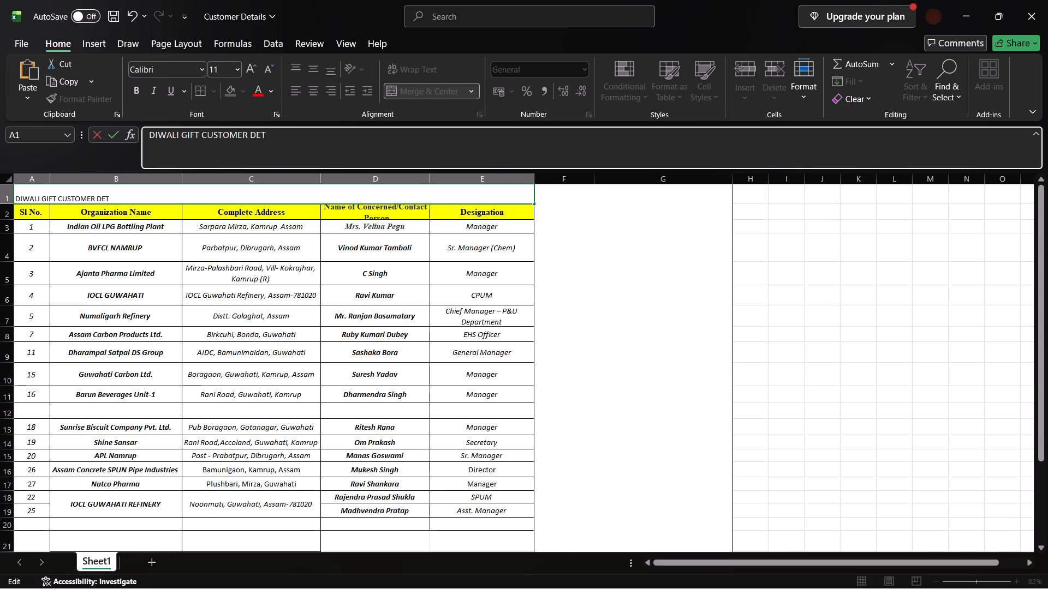
{"action": "type", "text": "AILS"}
{"action": "left_click", "coordinate": [140, 201]}
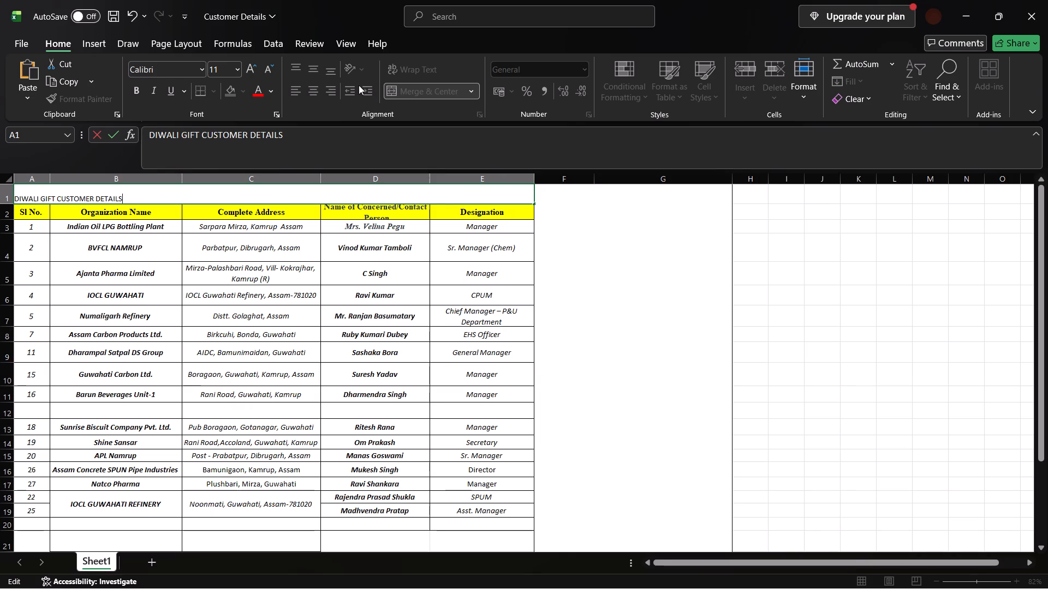
{"action": "left_click", "coordinate": [672, 259]}
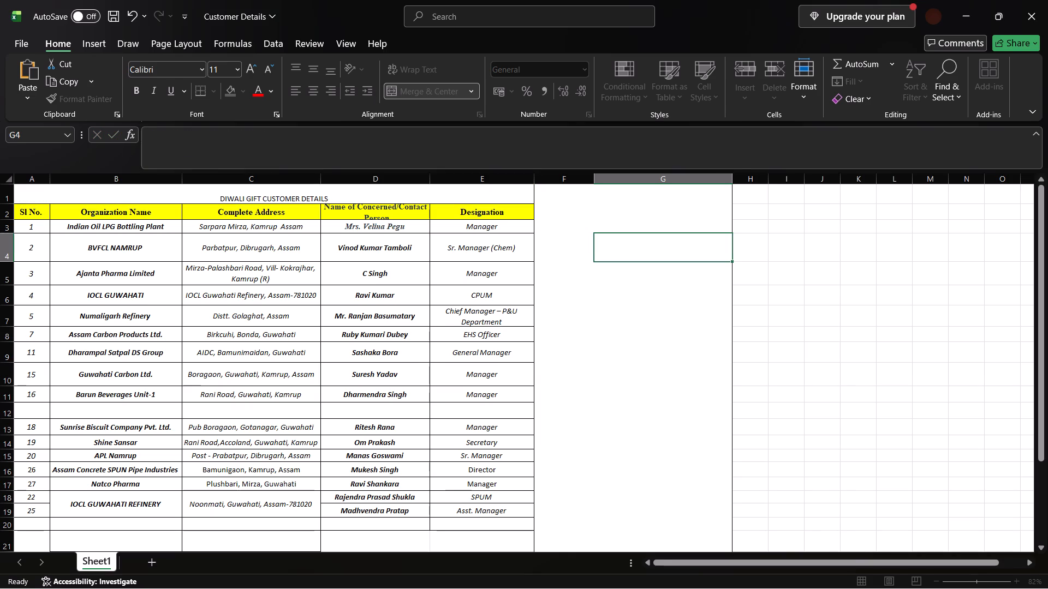
Make the title in row 1 bold and set its font size to 24.
{"action": "left_click", "coordinate": [320, 195]}
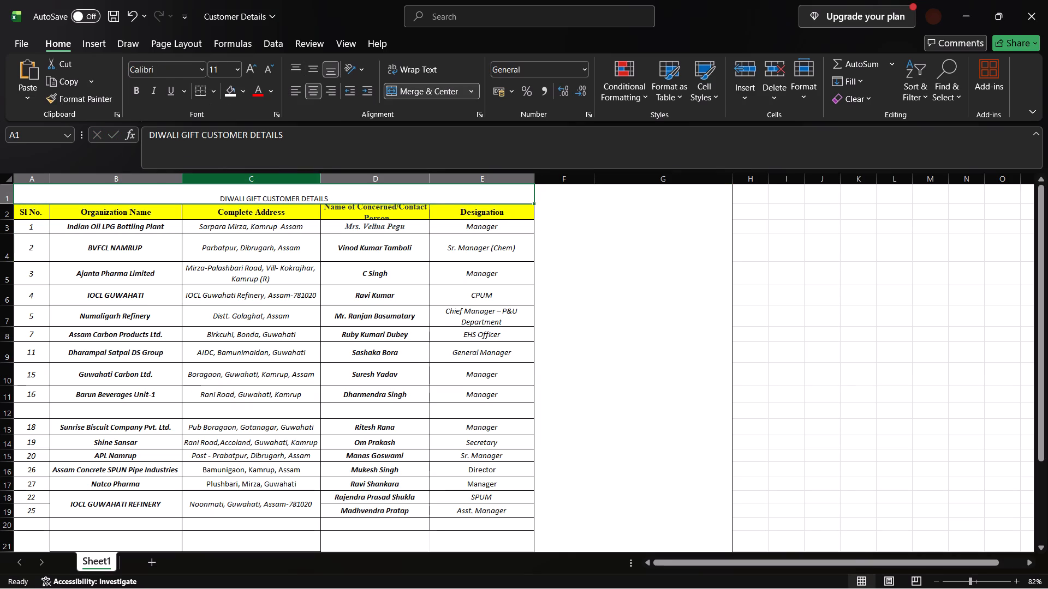
{"action": "left_click", "coordinate": [139, 94]}
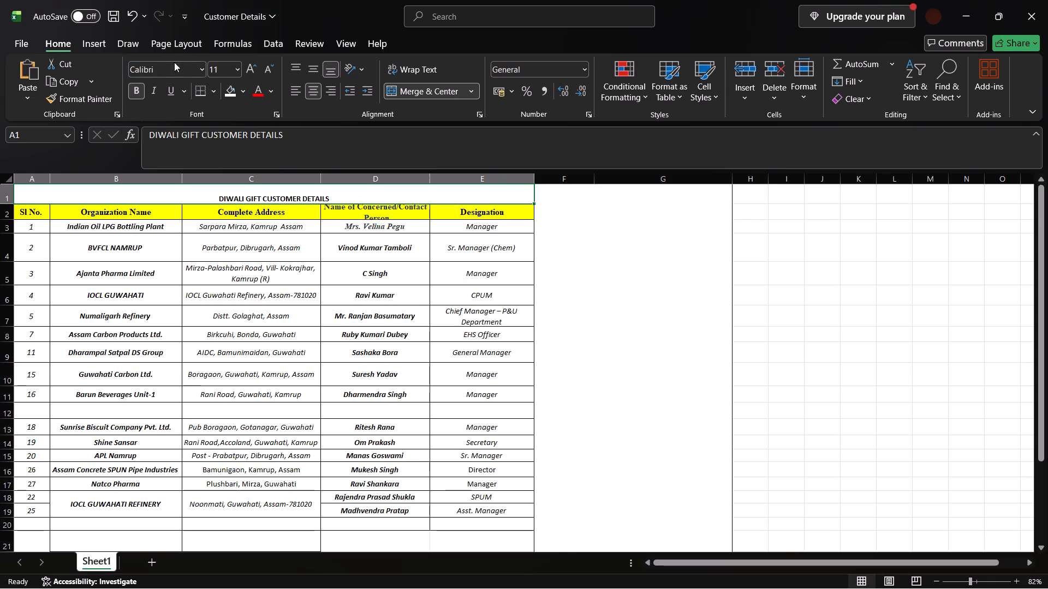
{"action": "left_click", "coordinate": [237, 69]}
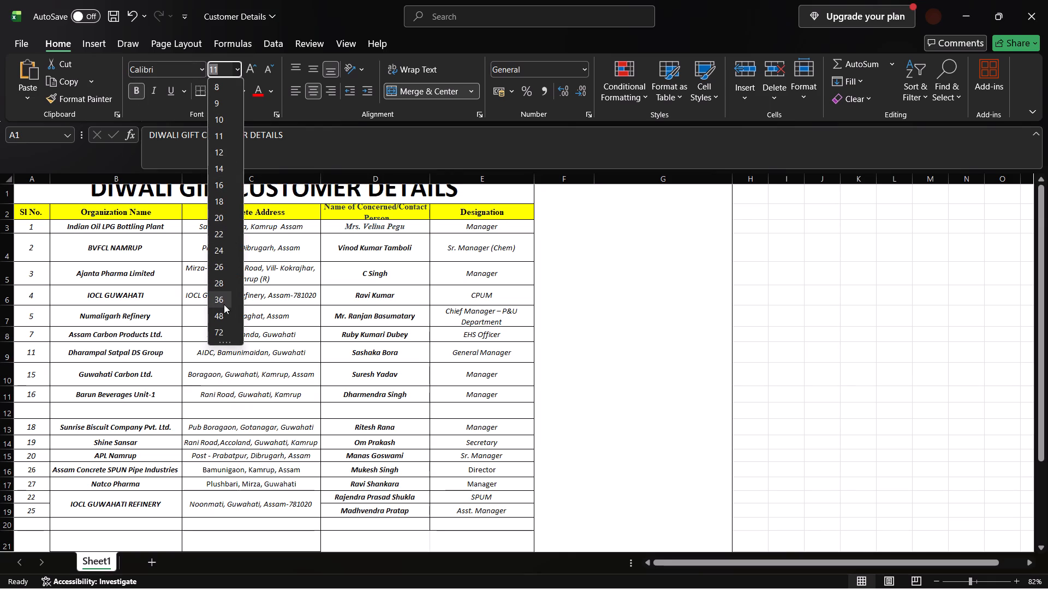
{"action": "left_click", "coordinate": [218, 250]}
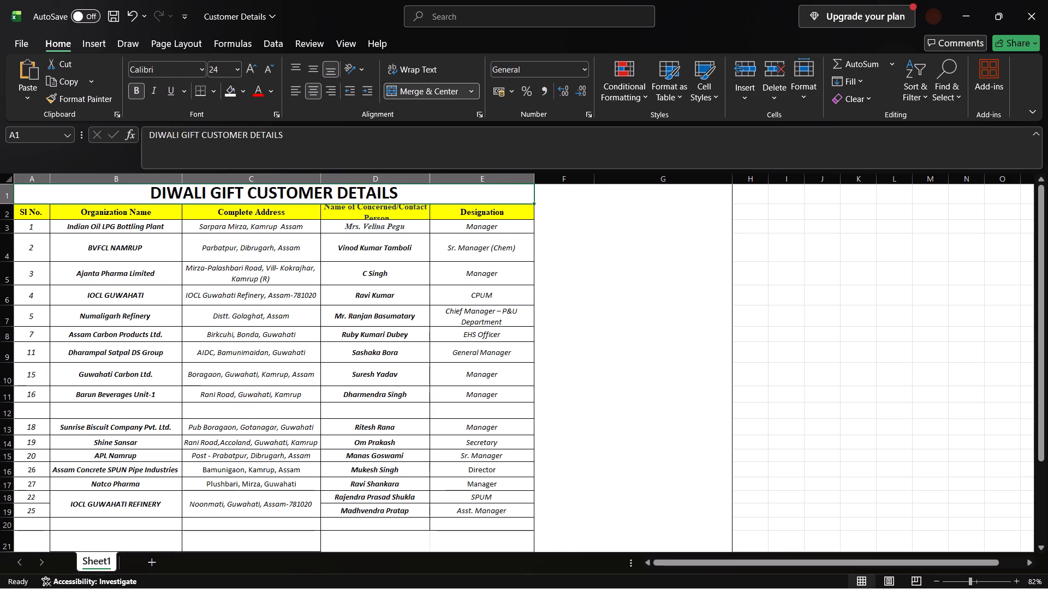
Fill the merged title cell in row 1 with the standard red colour.
{"action": "left_click", "coordinate": [403, 194]}
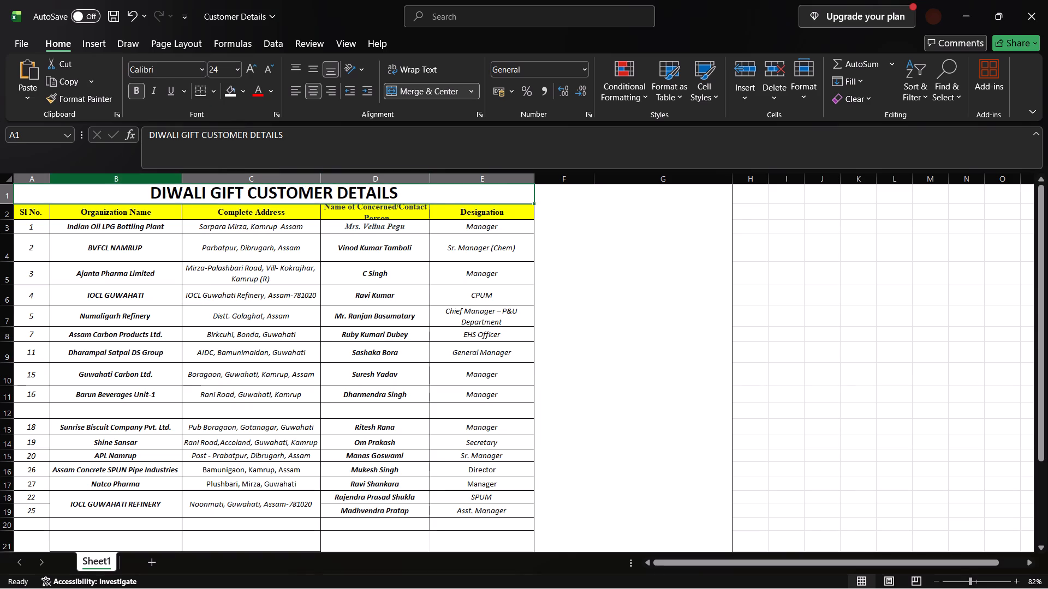
{"action": "left_click", "coordinate": [55, 191]}
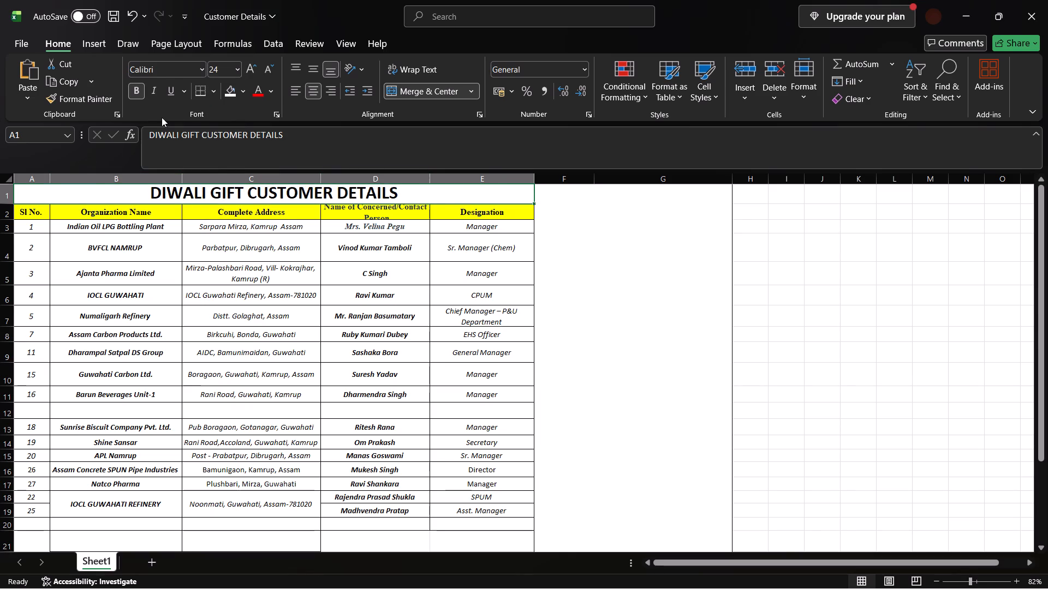
{"action": "left_click", "coordinate": [245, 90]}
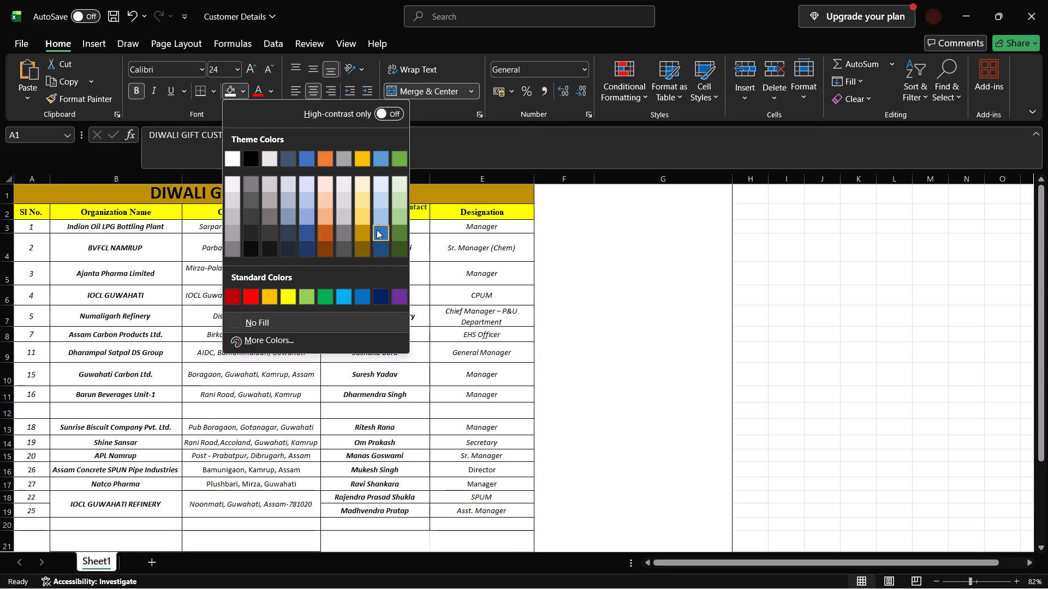
{"action": "left_click", "coordinate": [251, 295]}
{"action": "left_click", "coordinate": [678, 298]}
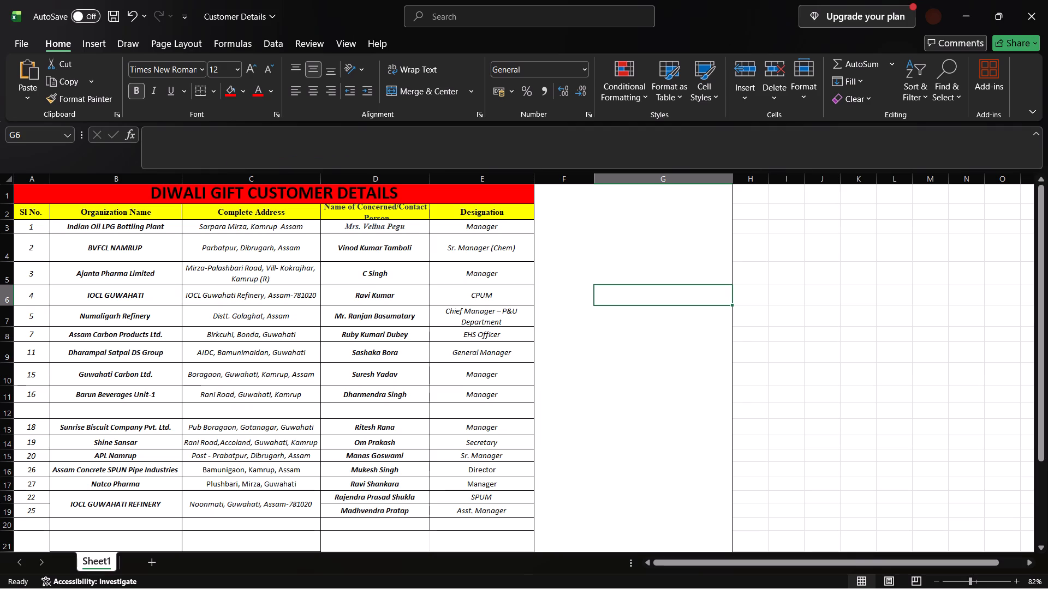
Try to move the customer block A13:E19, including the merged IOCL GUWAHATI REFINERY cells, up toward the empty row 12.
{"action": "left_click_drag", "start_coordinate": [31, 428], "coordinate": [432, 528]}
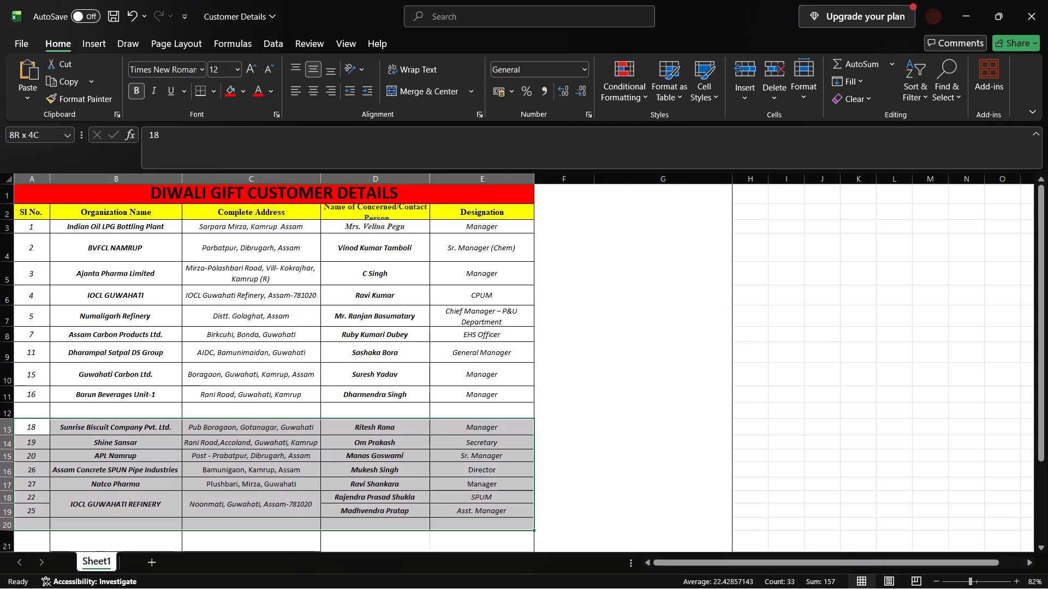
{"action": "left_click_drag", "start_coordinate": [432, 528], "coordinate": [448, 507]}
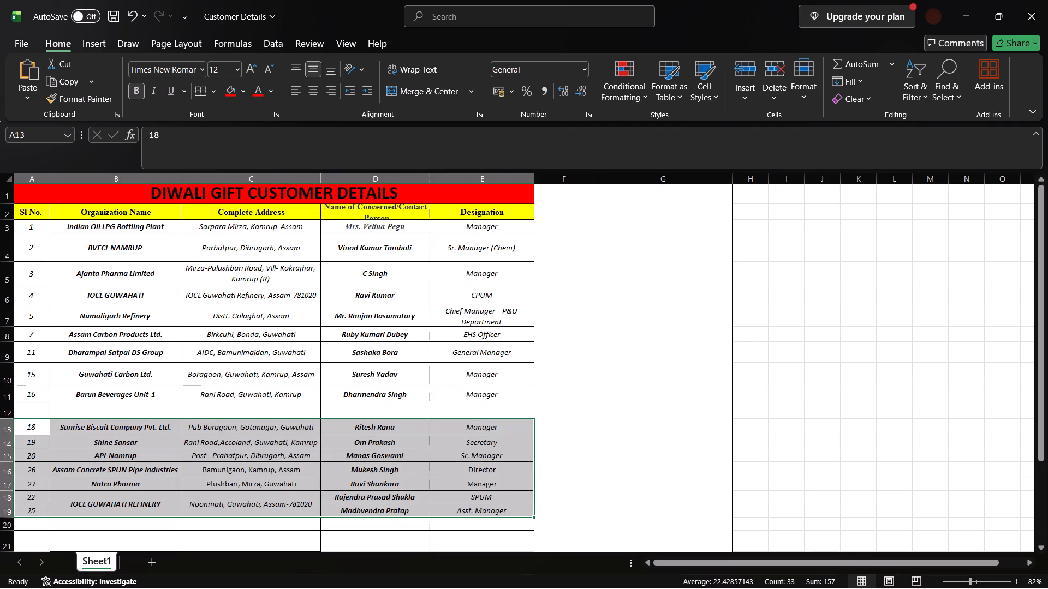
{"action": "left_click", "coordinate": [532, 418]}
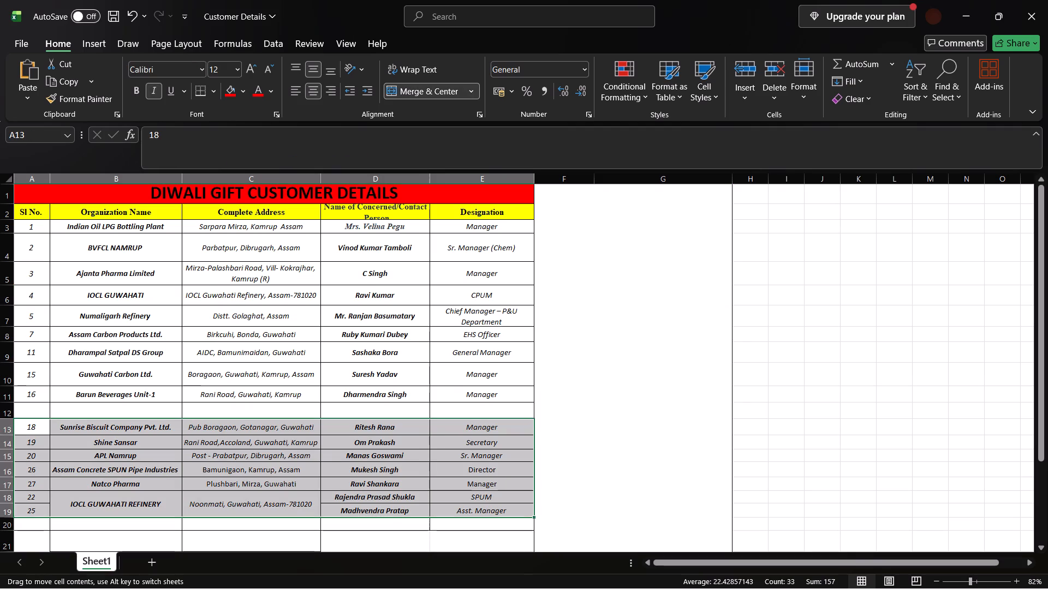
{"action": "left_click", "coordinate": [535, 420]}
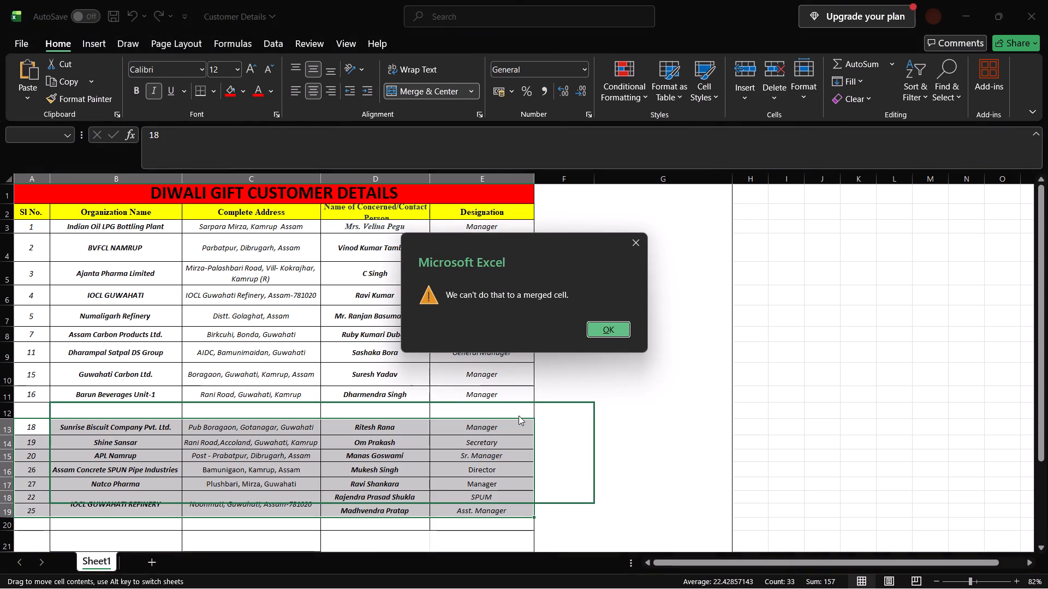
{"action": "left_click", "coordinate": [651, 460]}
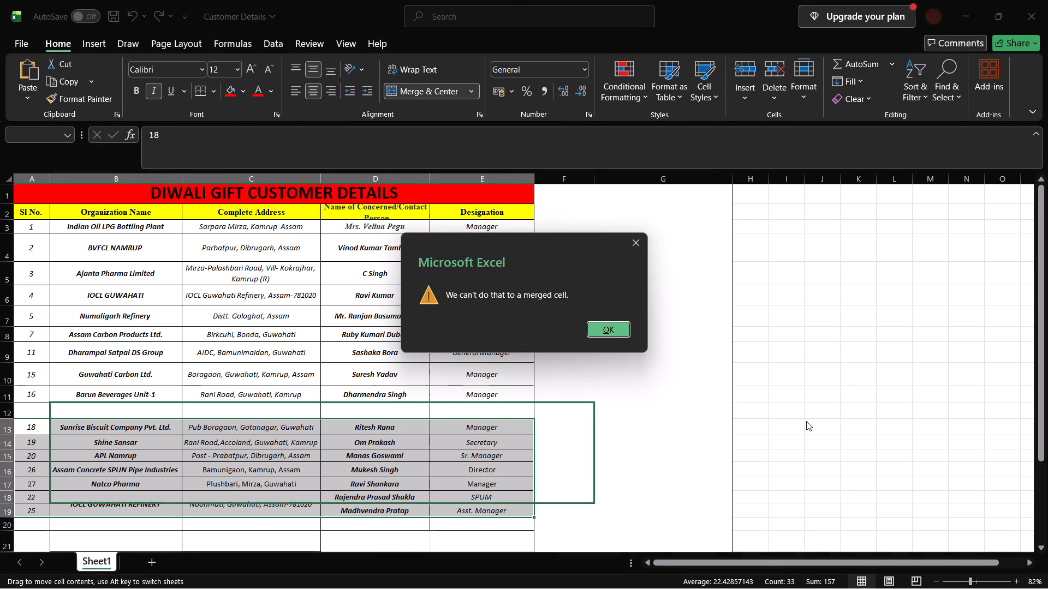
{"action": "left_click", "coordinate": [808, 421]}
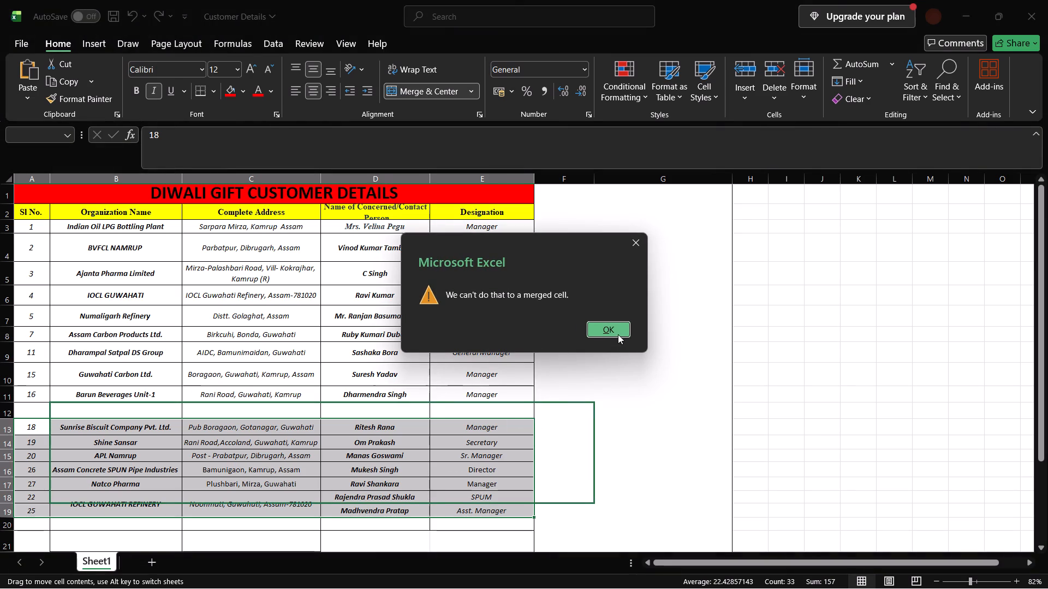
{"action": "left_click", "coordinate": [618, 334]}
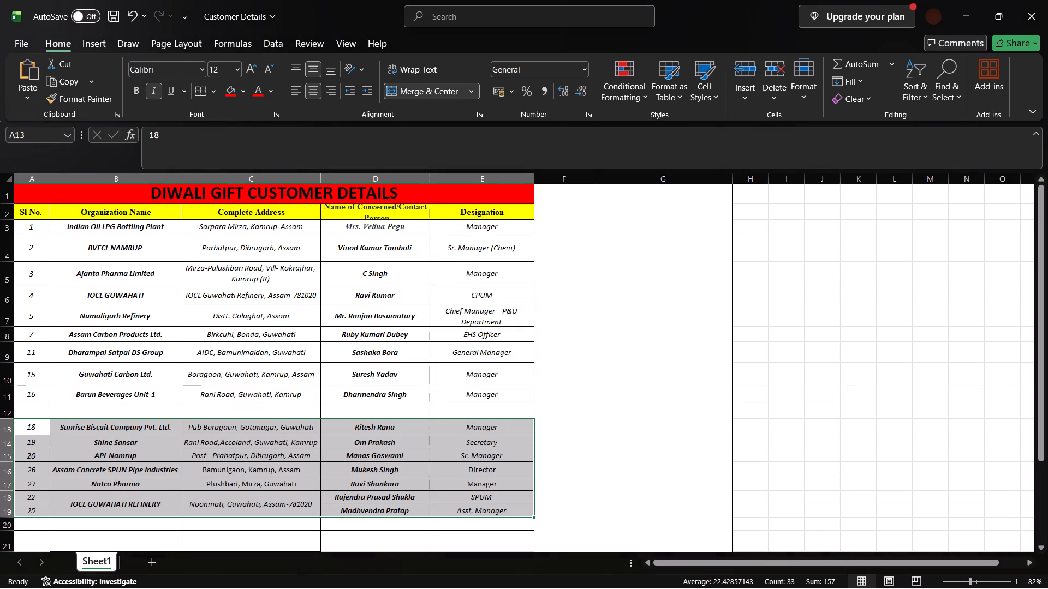
Move the customer rows A13:E17, Sunrise Biscuit Company through Natco Pharma, up one row to A12:E16.
{"action": "left_click_drag", "start_coordinate": [31, 425], "coordinate": [415, 481]}
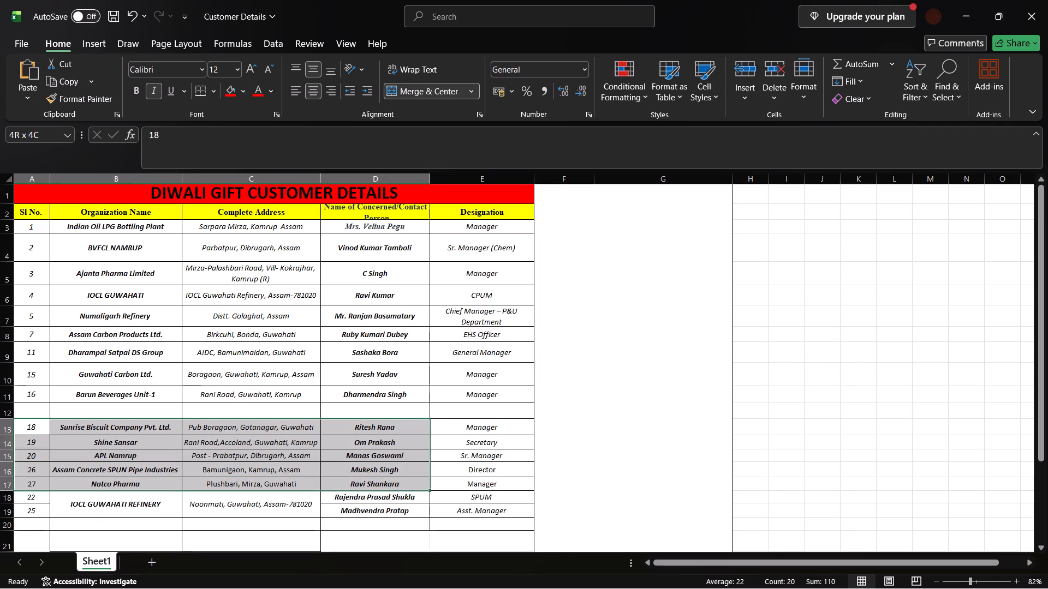
{"action": "left_click_drag", "start_coordinate": [415, 481], "coordinate": [467, 481]}
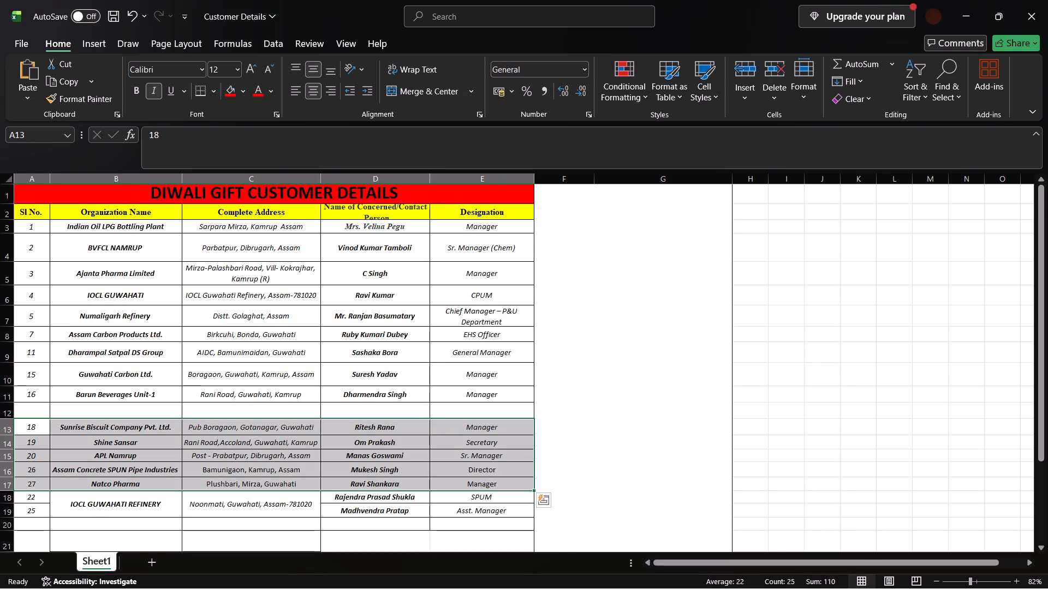
{"action": "left_click_drag", "start_coordinate": [527, 419], "coordinate": [525, 414]}
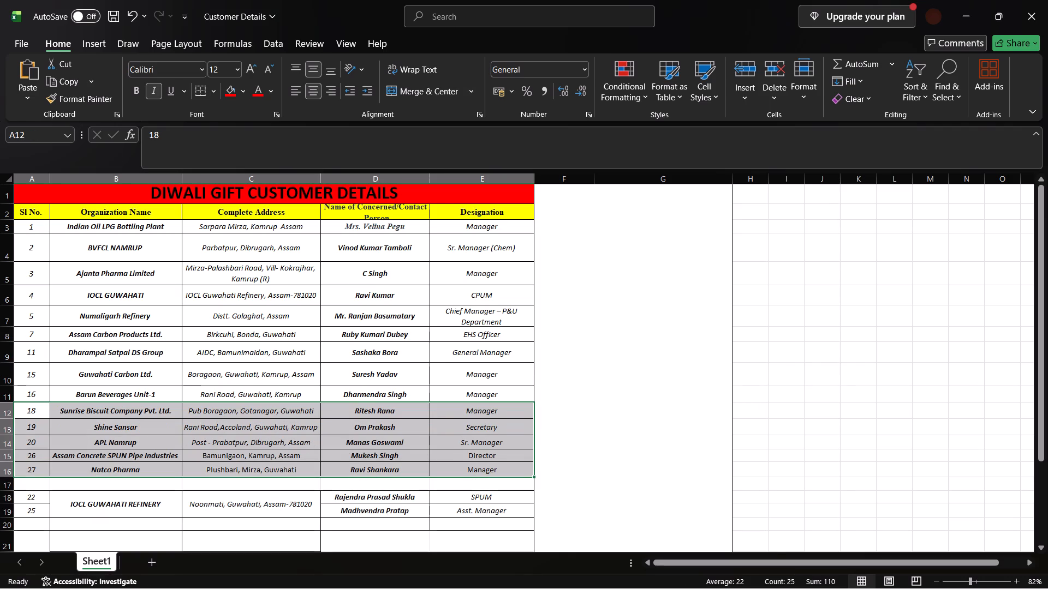
Move the two IOCL GUWAHATI REFINERY contacts with their designations from D18:E19 up one row to D17:E18.
{"action": "left_click_drag", "start_coordinate": [370, 498], "coordinate": [448, 504]}
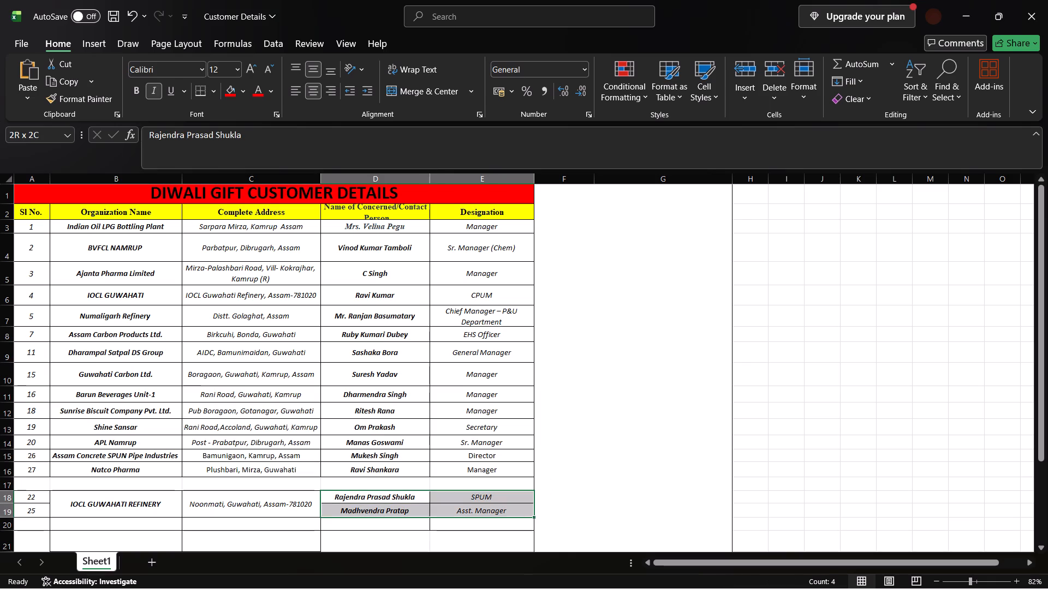
{"action": "left_click_drag", "start_coordinate": [448, 504], "coordinate": [450, 512]}
{"action": "left_click_drag", "start_coordinate": [501, 490], "coordinate": [499, 482]}
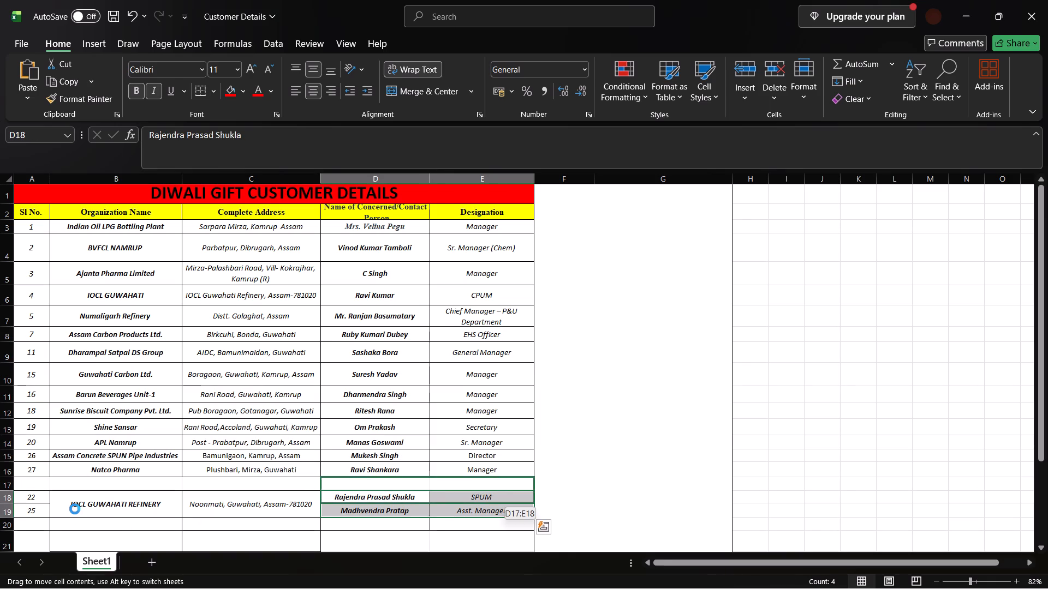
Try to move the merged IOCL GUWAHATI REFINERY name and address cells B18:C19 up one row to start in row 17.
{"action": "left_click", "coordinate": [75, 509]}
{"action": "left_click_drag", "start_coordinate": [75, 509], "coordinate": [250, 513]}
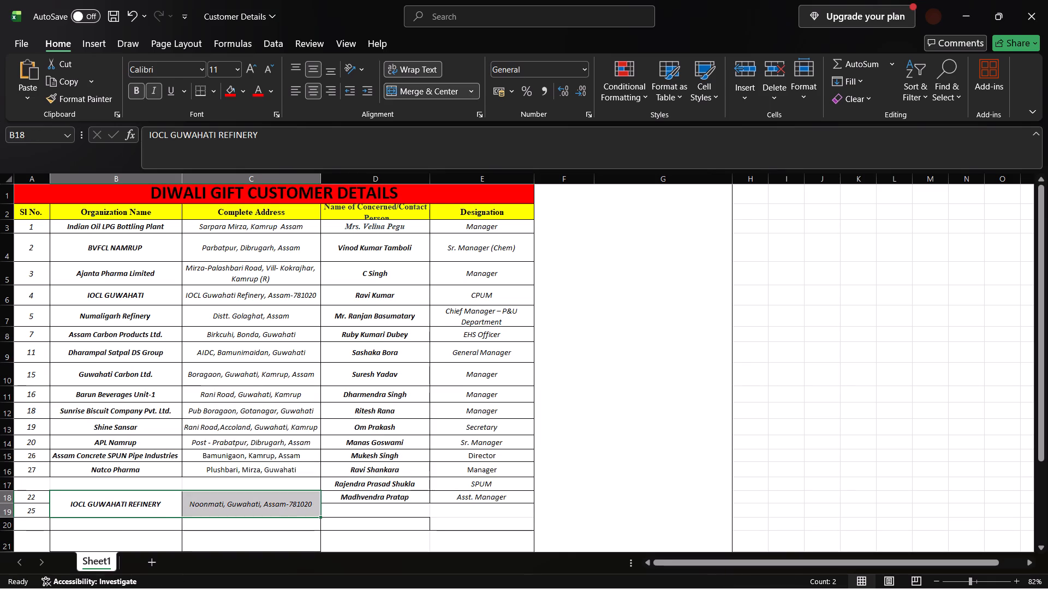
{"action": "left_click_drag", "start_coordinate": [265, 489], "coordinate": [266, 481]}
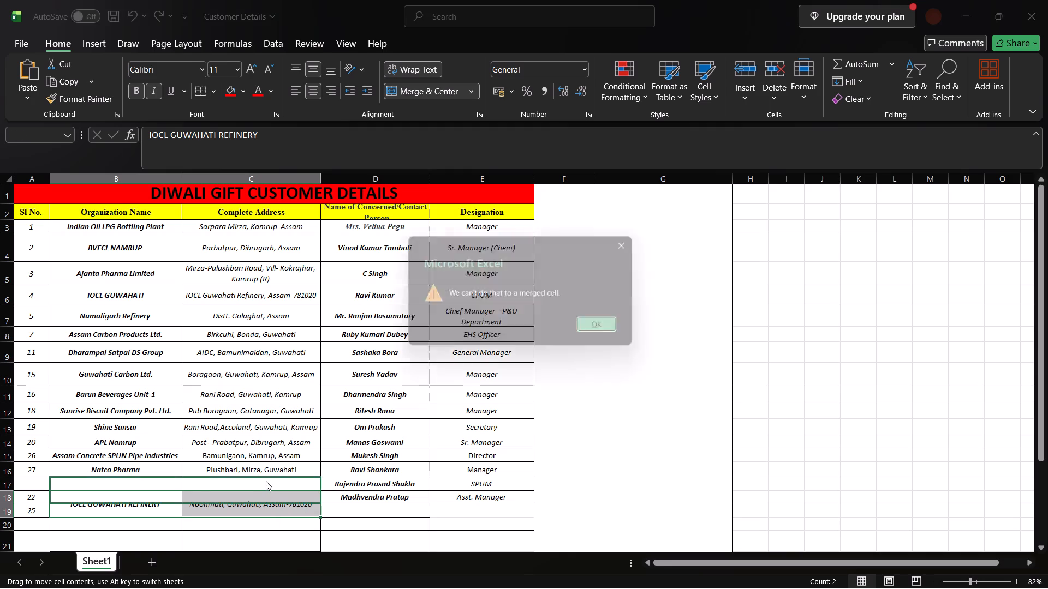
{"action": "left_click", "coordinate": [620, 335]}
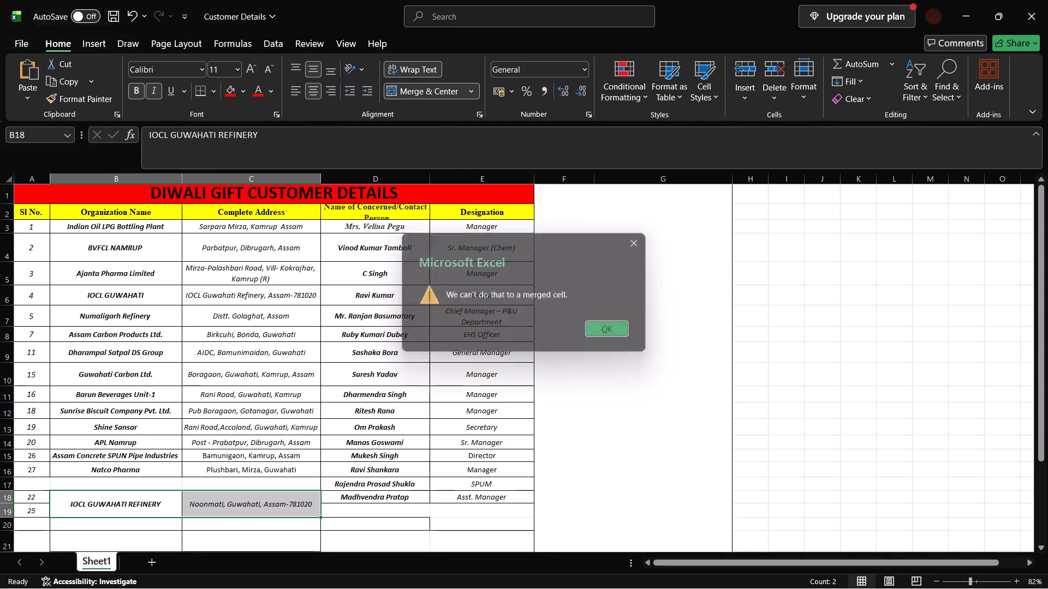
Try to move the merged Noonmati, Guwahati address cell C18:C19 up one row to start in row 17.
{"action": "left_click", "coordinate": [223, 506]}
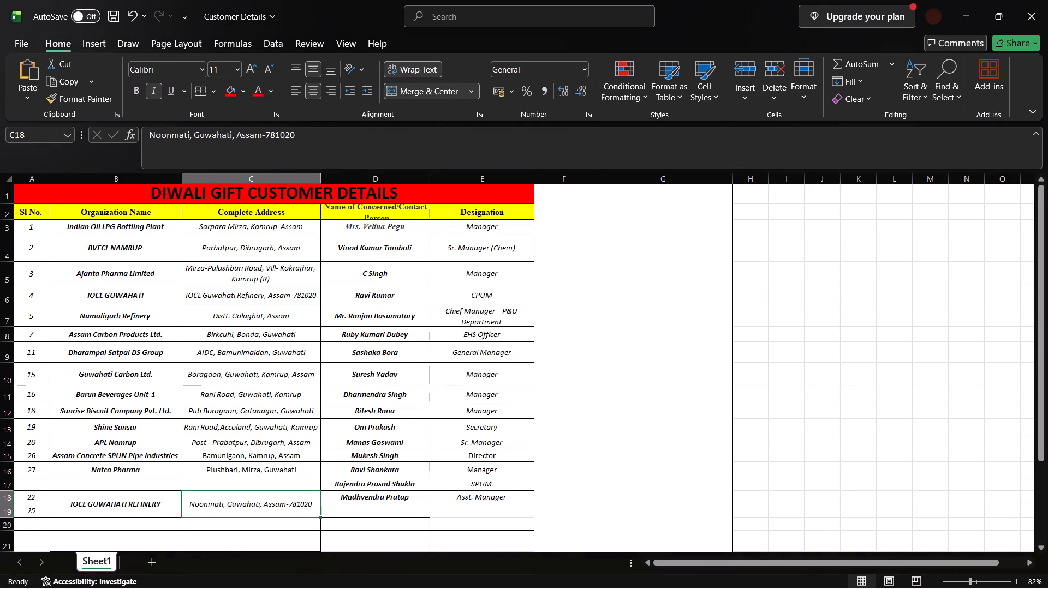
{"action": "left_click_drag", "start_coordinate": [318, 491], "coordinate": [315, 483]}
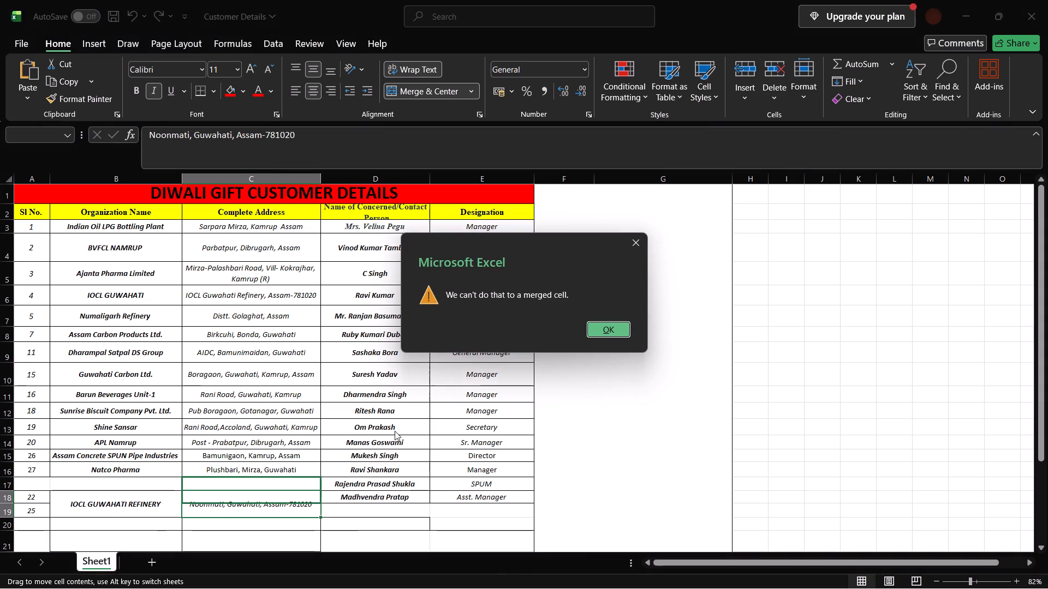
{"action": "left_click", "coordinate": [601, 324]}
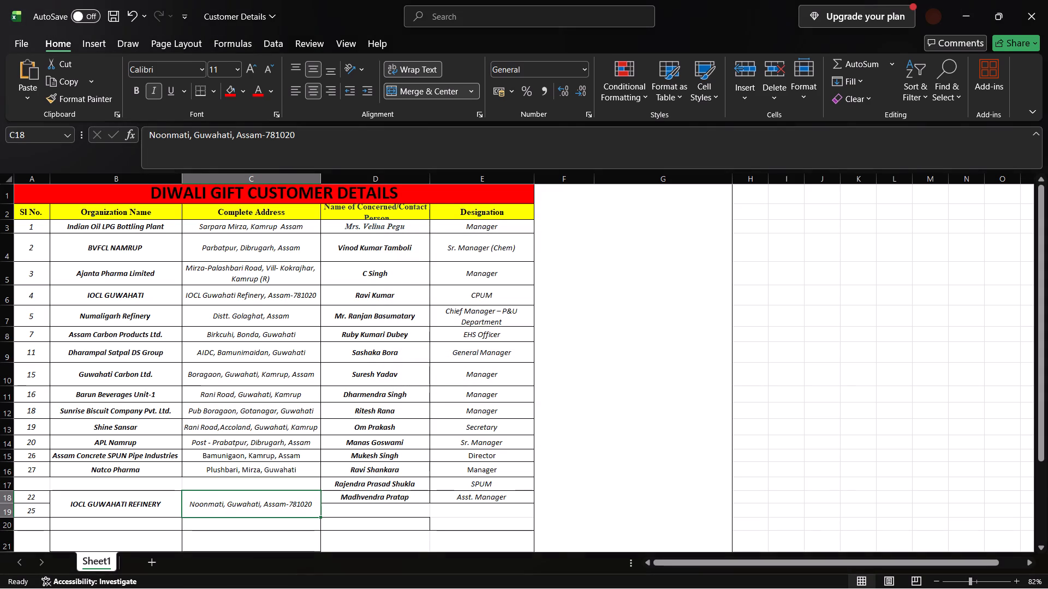
Re-merge the Noonmati, Guwahati address so it is merged and centered across C17:C18.
{"action": "left_click_drag", "start_coordinate": [215, 485], "coordinate": [220, 495]}
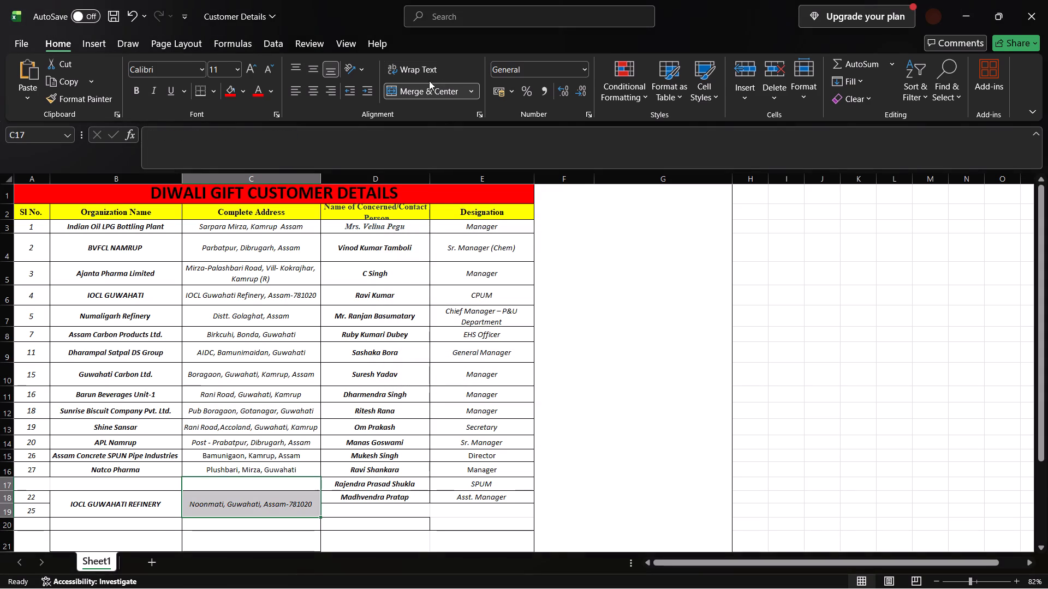
{"action": "left_click", "coordinate": [426, 87]}
{"action": "left_click", "coordinate": [426, 87]}
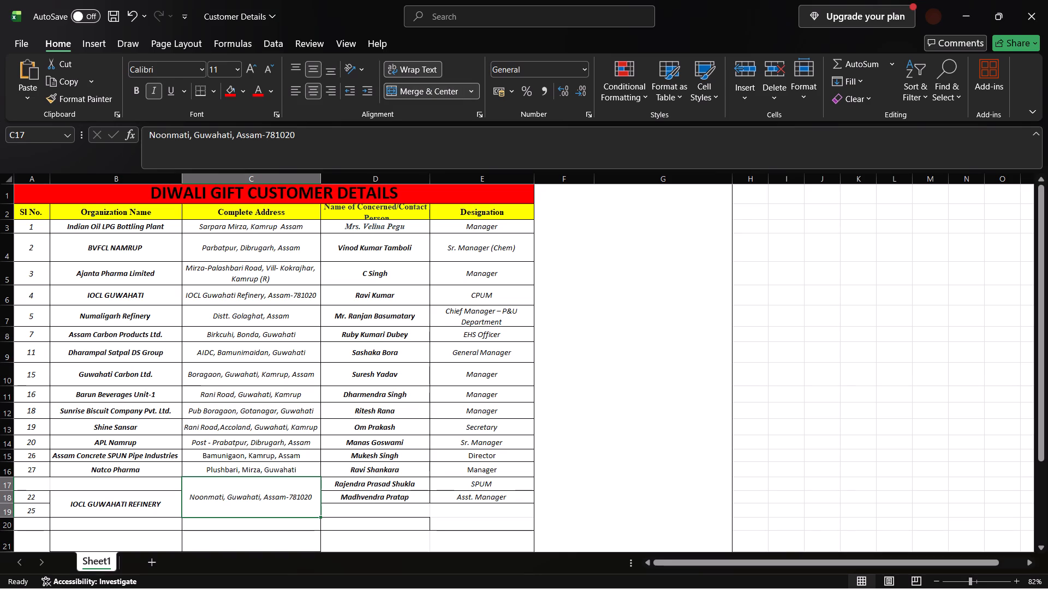
{"action": "left_click", "coordinate": [292, 509]}
{"action": "left_click_drag", "start_coordinate": [320, 516], "coordinate": [307, 497]}
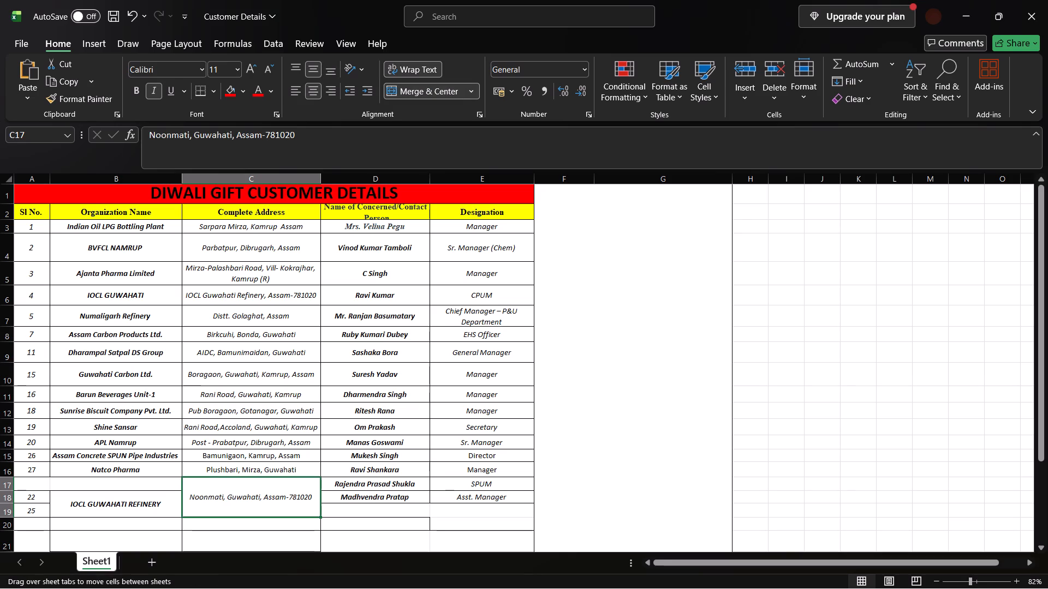
{"action": "left_click_drag", "start_coordinate": [307, 497], "coordinate": [300, 495]}
{"action": "left_click", "coordinate": [294, 492]}
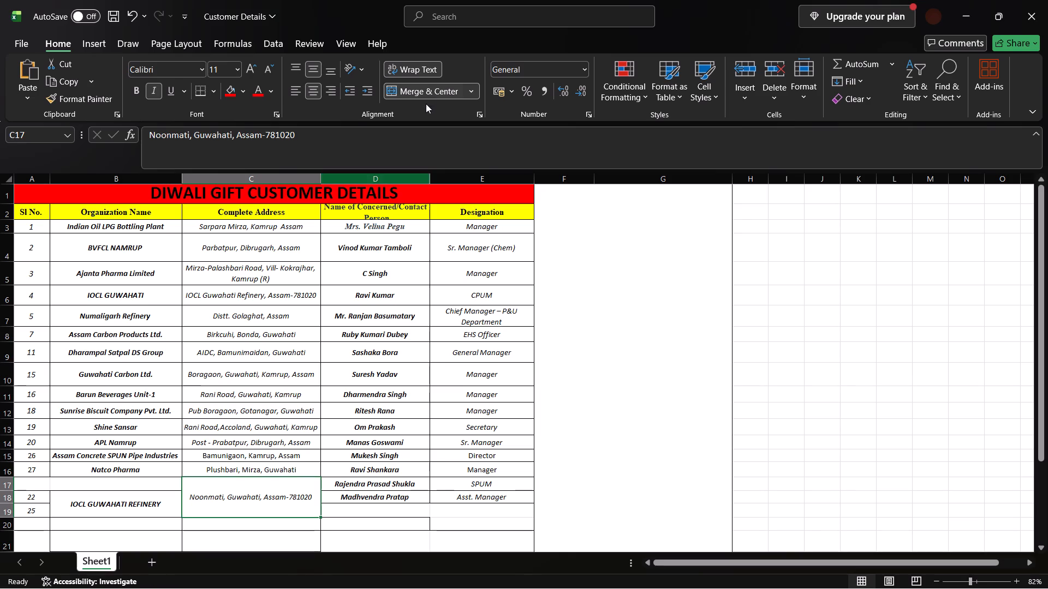
{"action": "left_click", "coordinate": [426, 88]}
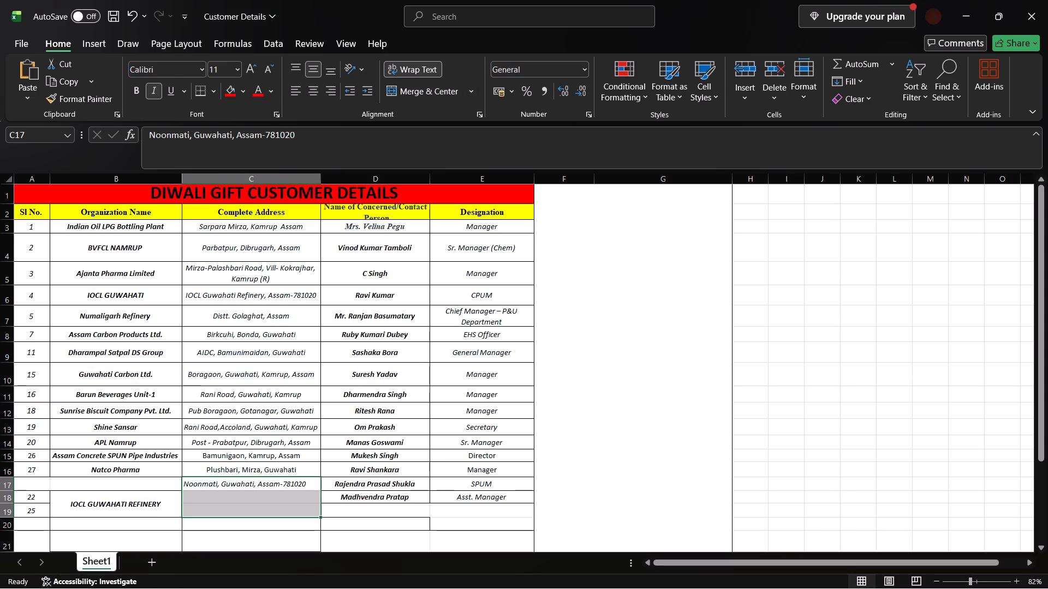
{"action": "left_click", "coordinate": [195, 460]}
{"action": "left_click_drag", "start_coordinate": [195, 486], "coordinate": [218, 490]}
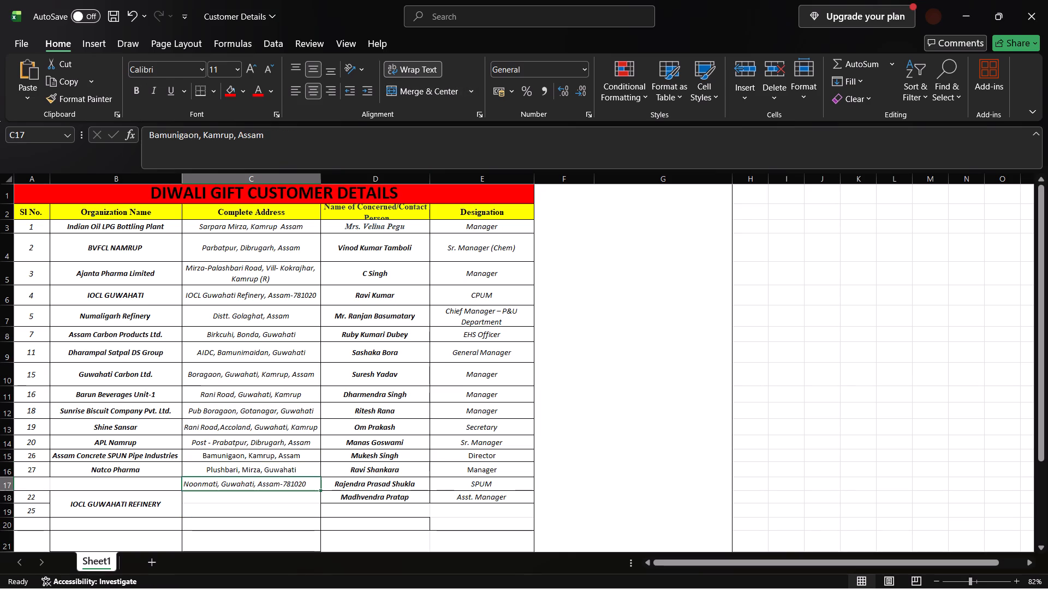
{"action": "left_click_drag", "start_coordinate": [218, 490], "coordinate": [221, 495]}
{"action": "left_click", "coordinate": [416, 88]}
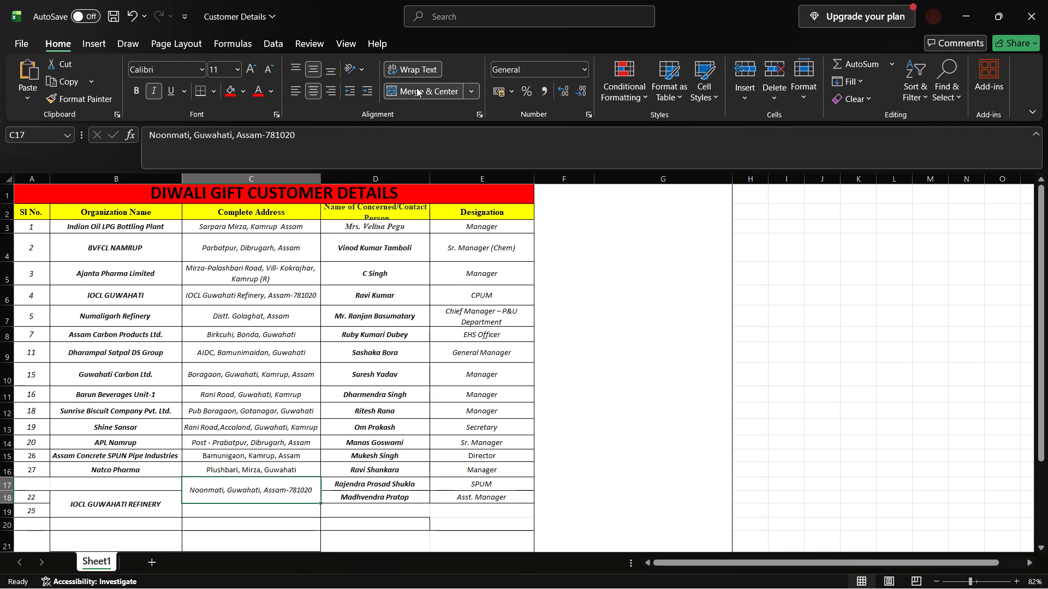
Unmerge the IOCL GUWAHATI REFINERY name cells and merge and center the name across B17:B18.
{"action": "left_click_drag", "start_coordinate": [76, 510], "coordinate": [81, 490]}
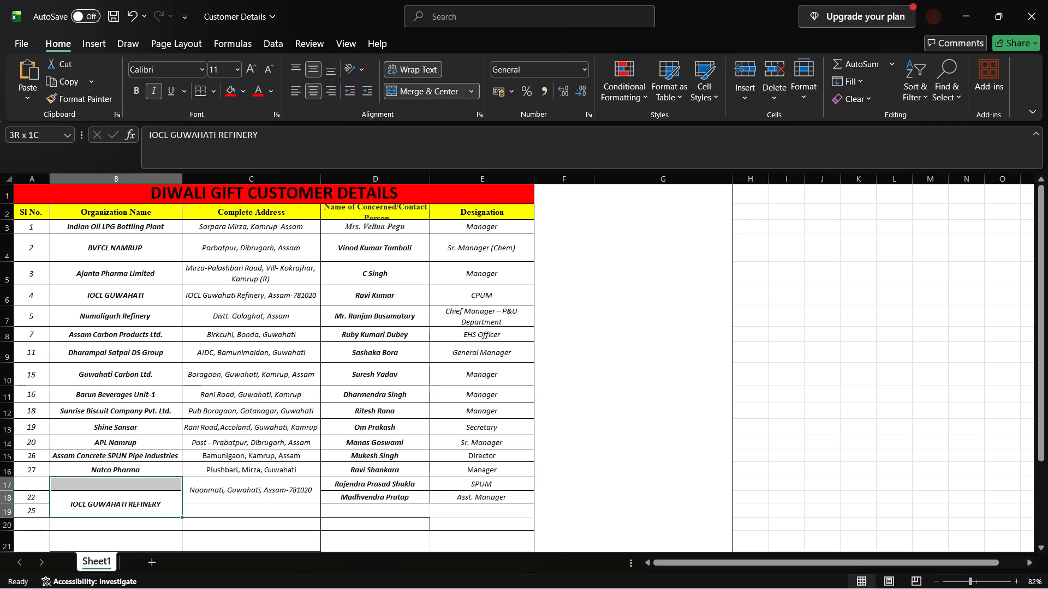
{"action": "left_click_drag", "start_coordinate": [81, 490], "coordinate": [80, 489]}
{"action": "left_click", "coordinate": [414, 93]}
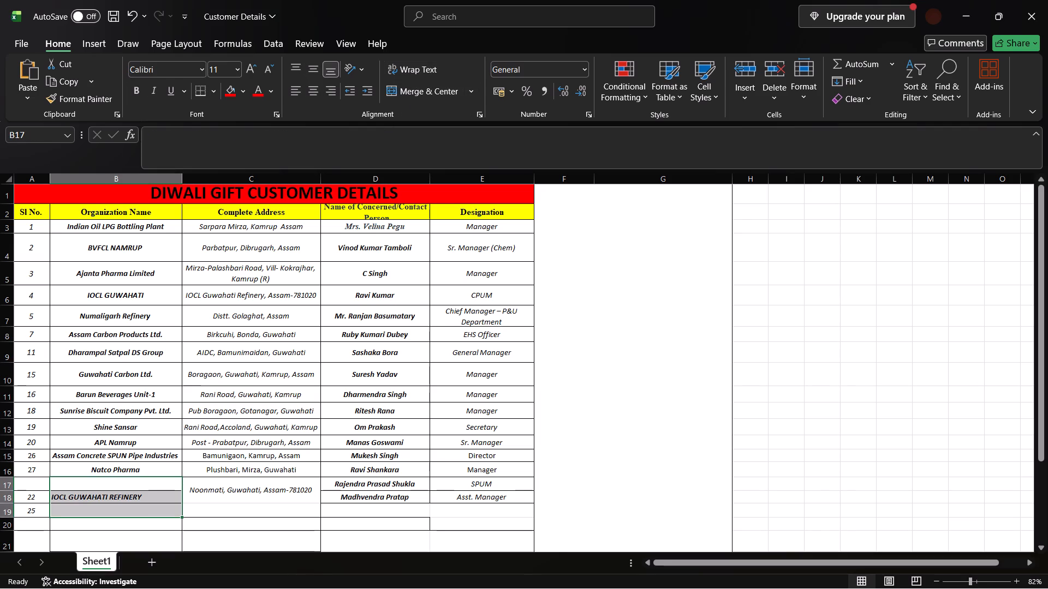
{"action": "left_click_drag", "start_coordinate": [82, 502], "coordinate": [86, 488]}
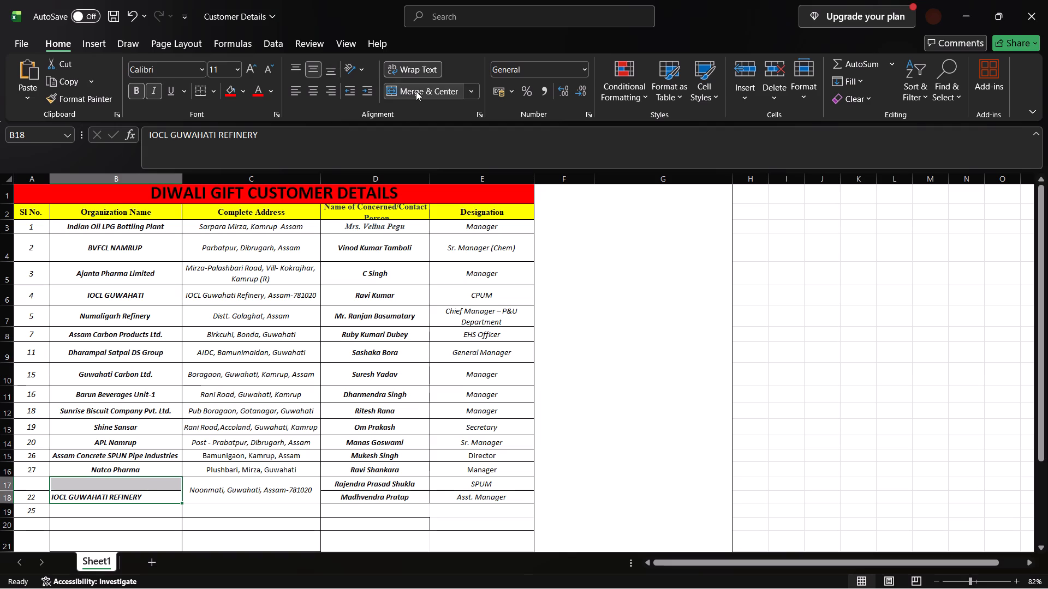
{"action": "left_click", "coordinate": [416, 92]}
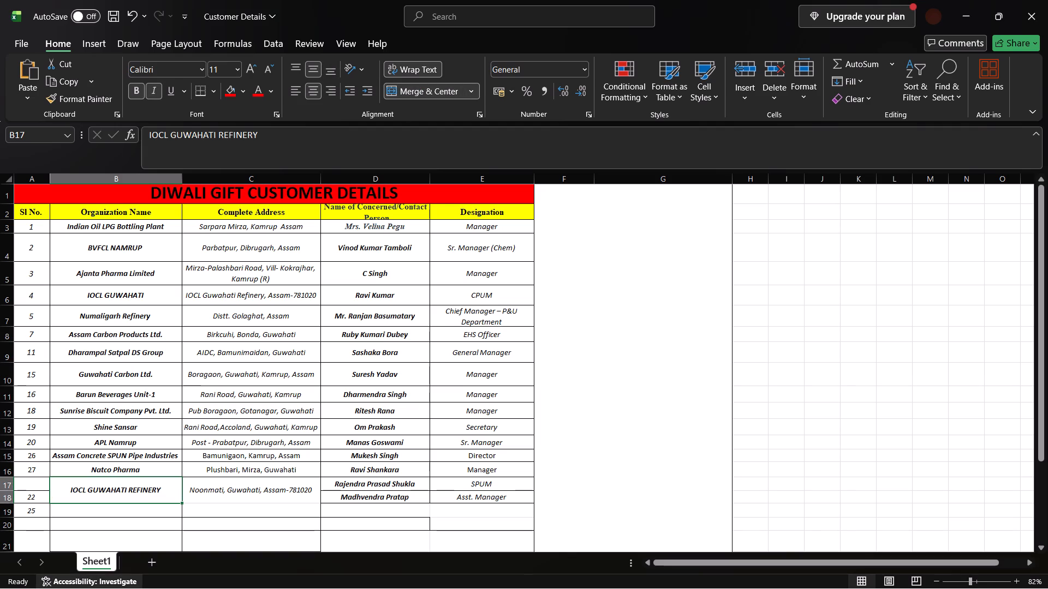
Move the serial numbers 22 and 25 from A18:A19 up one row to A17:A18.
{"action": "left_click_drag", "start_coordinate": [31, 497], "coordinate": [35, 511]}
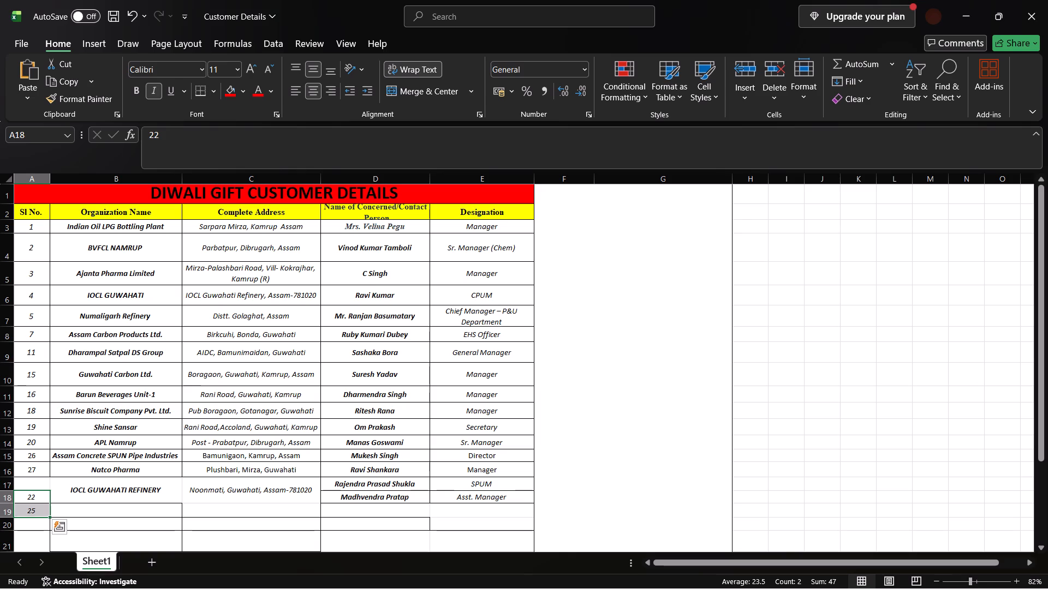
{"action": "left_click_drag", "start_coordinate": [50, 491], "coordinate": [45, 480]}
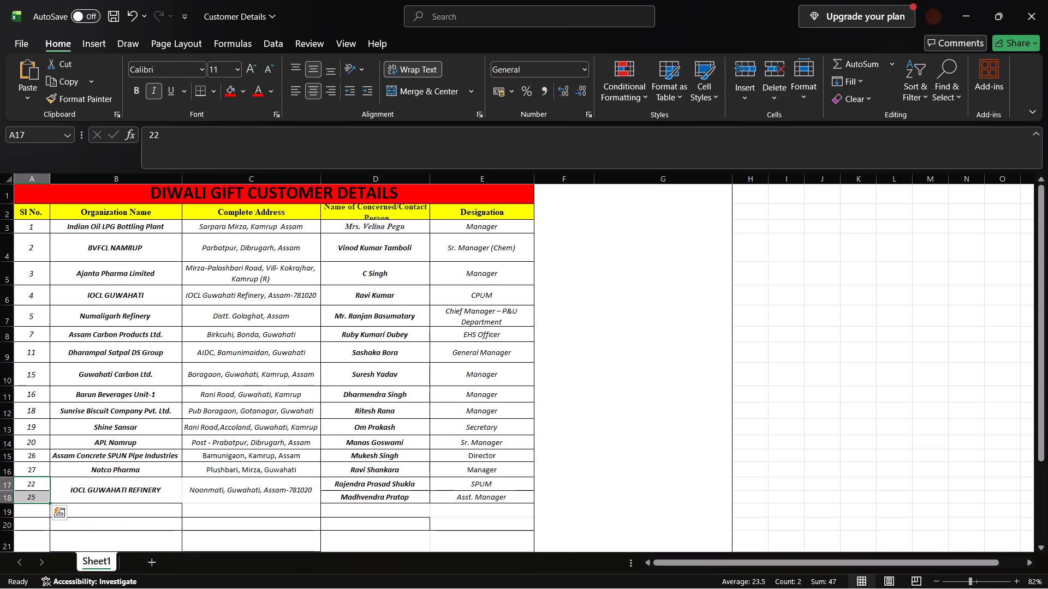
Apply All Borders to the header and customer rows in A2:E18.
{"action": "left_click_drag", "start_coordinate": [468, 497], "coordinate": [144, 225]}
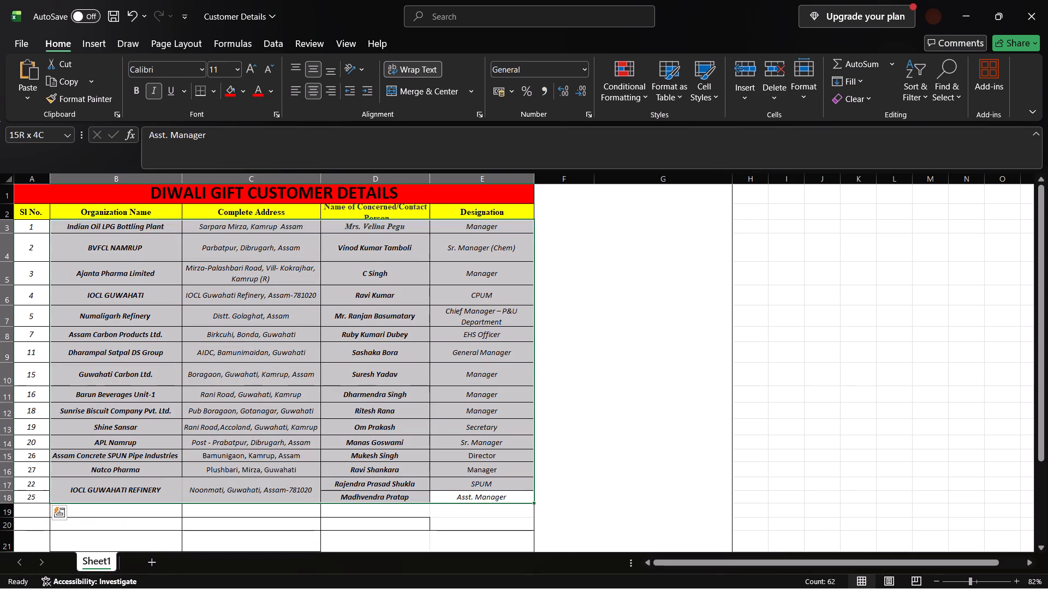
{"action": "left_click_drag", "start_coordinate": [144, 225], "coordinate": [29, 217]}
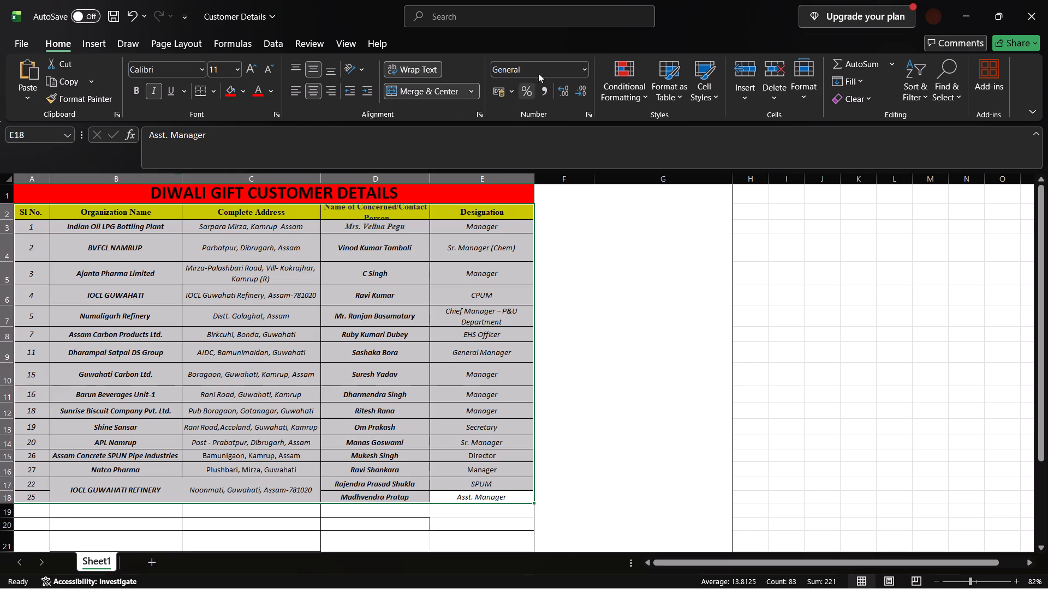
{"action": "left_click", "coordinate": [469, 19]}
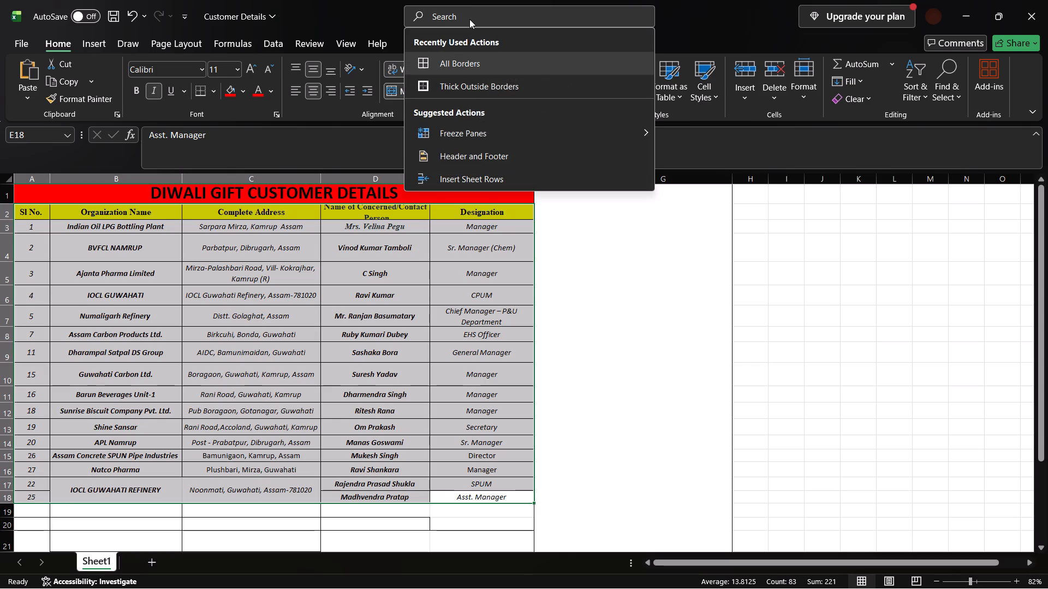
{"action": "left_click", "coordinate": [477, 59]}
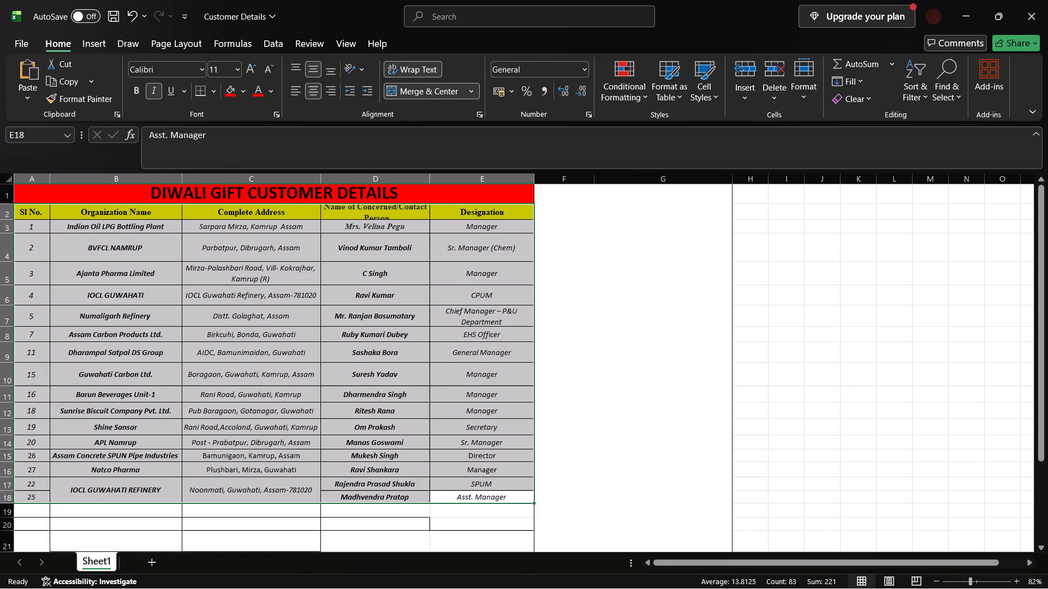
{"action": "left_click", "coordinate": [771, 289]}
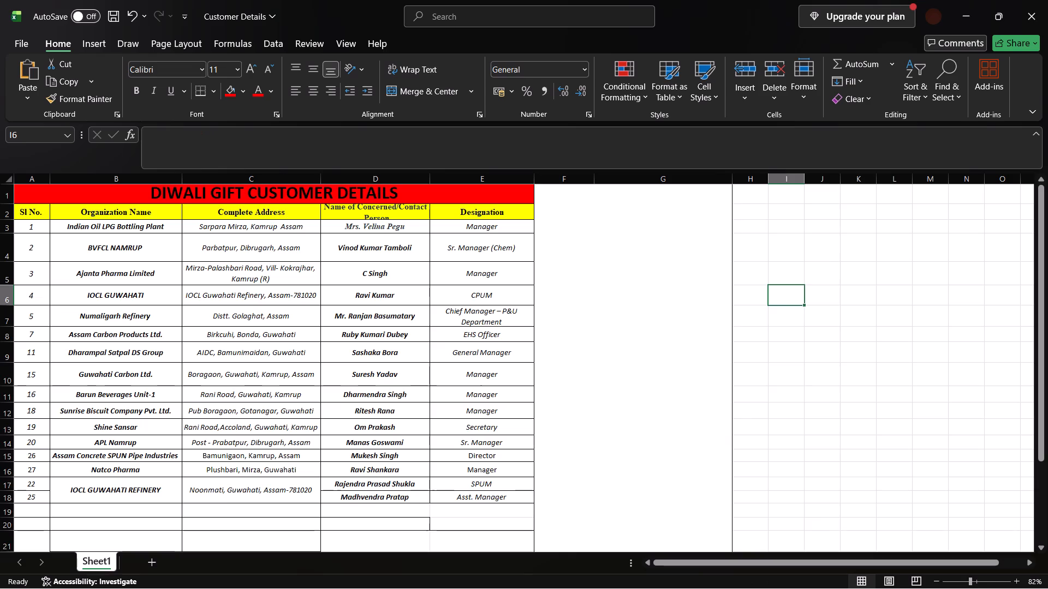
Apply All Borders to the whole range A1:J29, including the empty cells around the customer list.
{"action": "scroll", "coordinate": [537, 426], "scroll_direction": "down", "scroll_amount": 1}
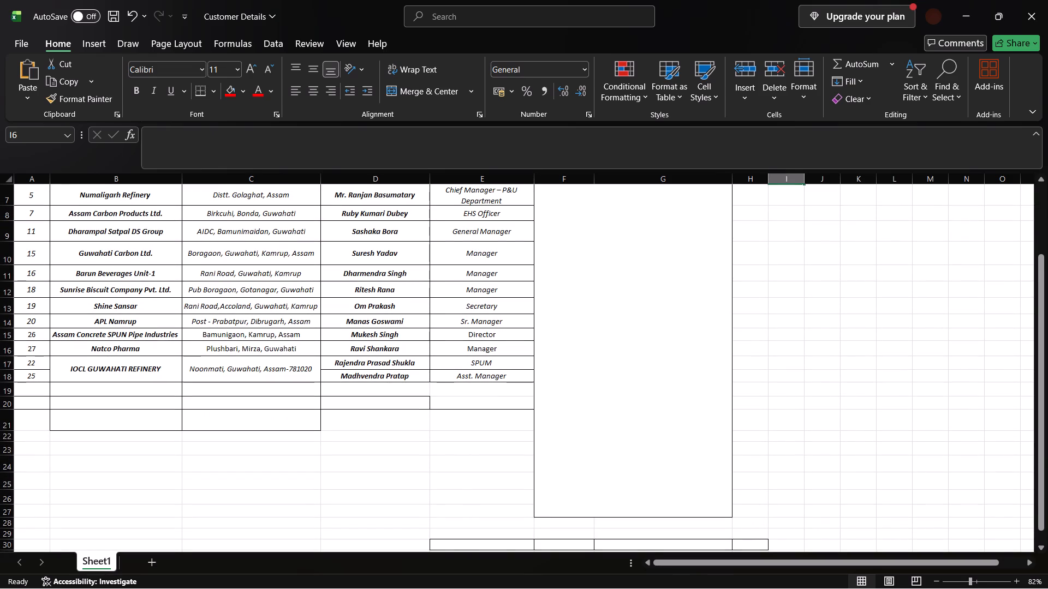
{"action": "left_click_drag", "start_coordinate": [812, 530], "coordinate": [99, 182]}
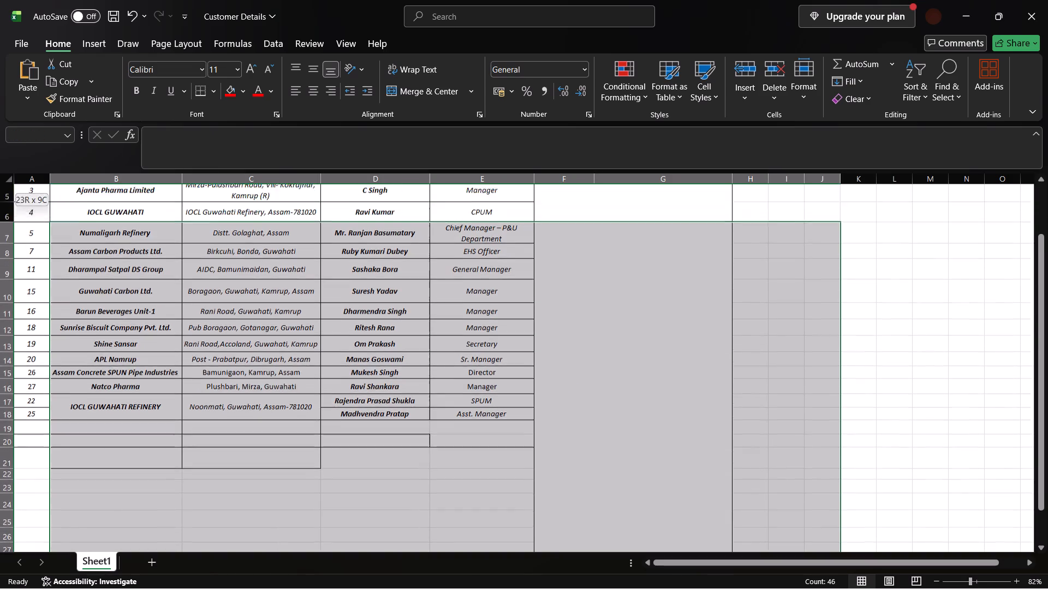
{"action": "left_click_drag", "start_coordinate": [99, 182], "coordinate": [0, 143]}
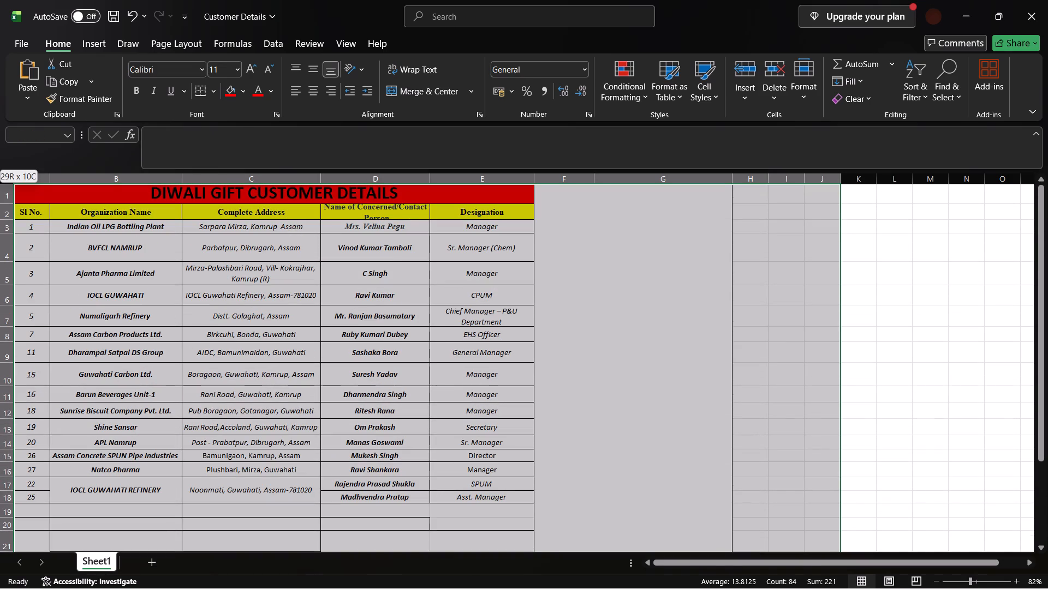
{"action": "left_click_drag", "start_coordinate": [0, 143], "coordinate": [0, 146]}
{"action": "left_click", "coordinate": [544, 12]}
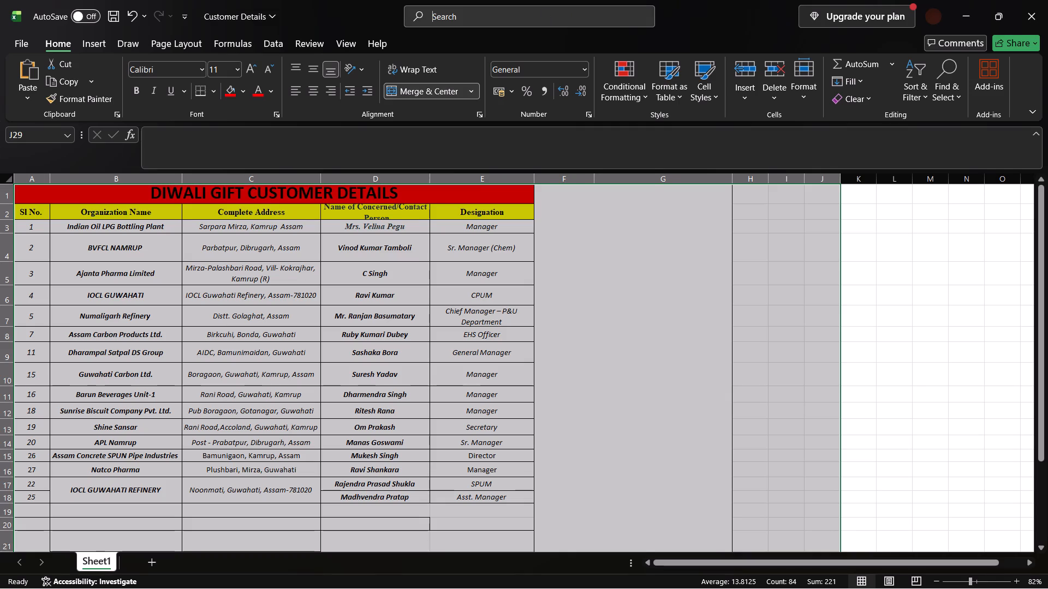
{"action": "type", "text": "bor"}
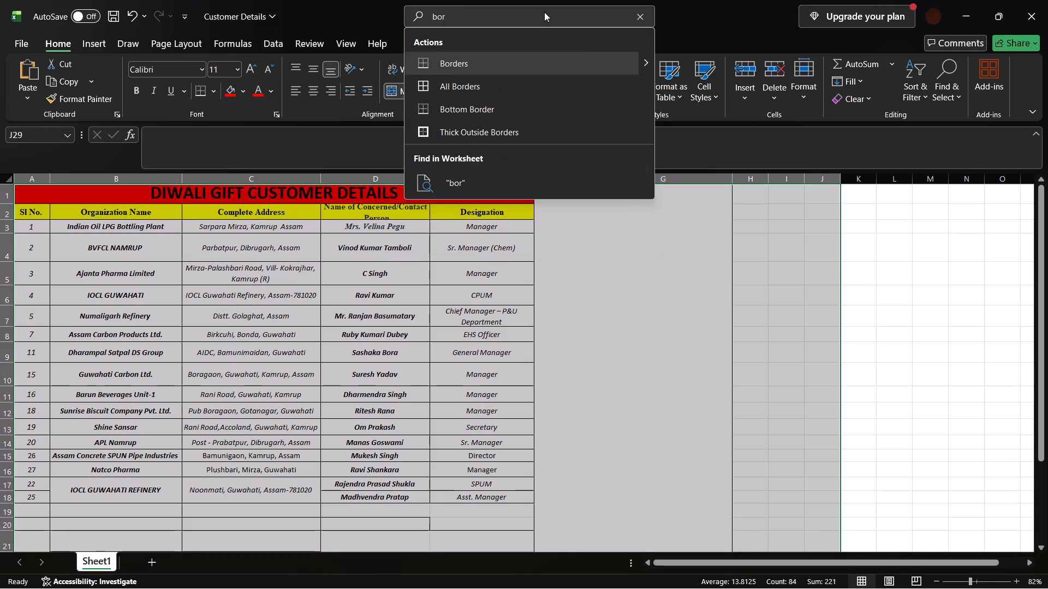
{"action": "left_click", "coordinate": [474, 88]}
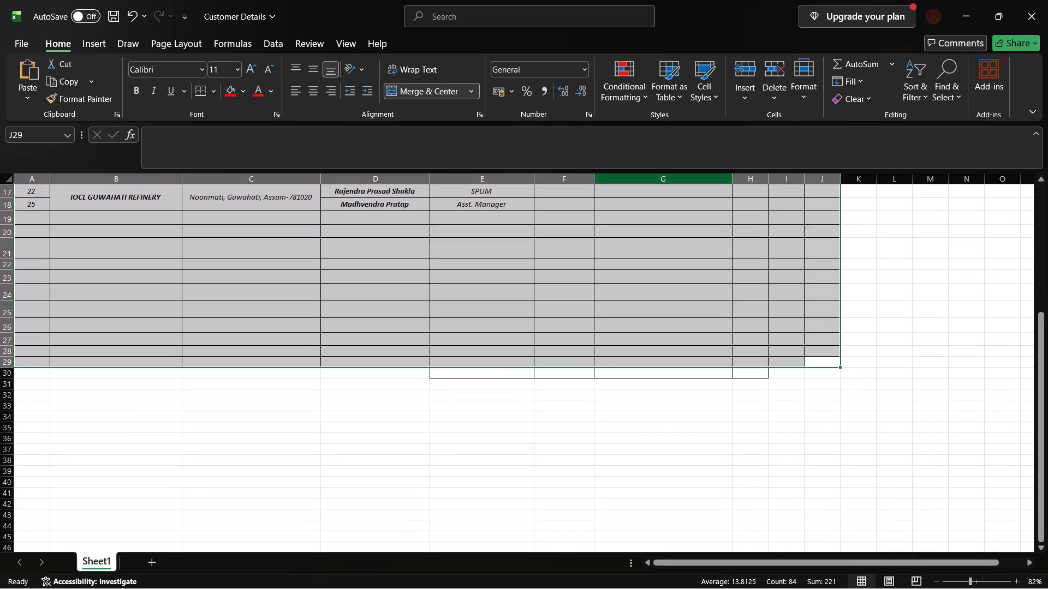
{"action": "left_click", "coordinate": [748, 465]}
{"action": "scroll", "coordinate": [748, 465], "scroll_direction": "up", "scroll_amount": 4}
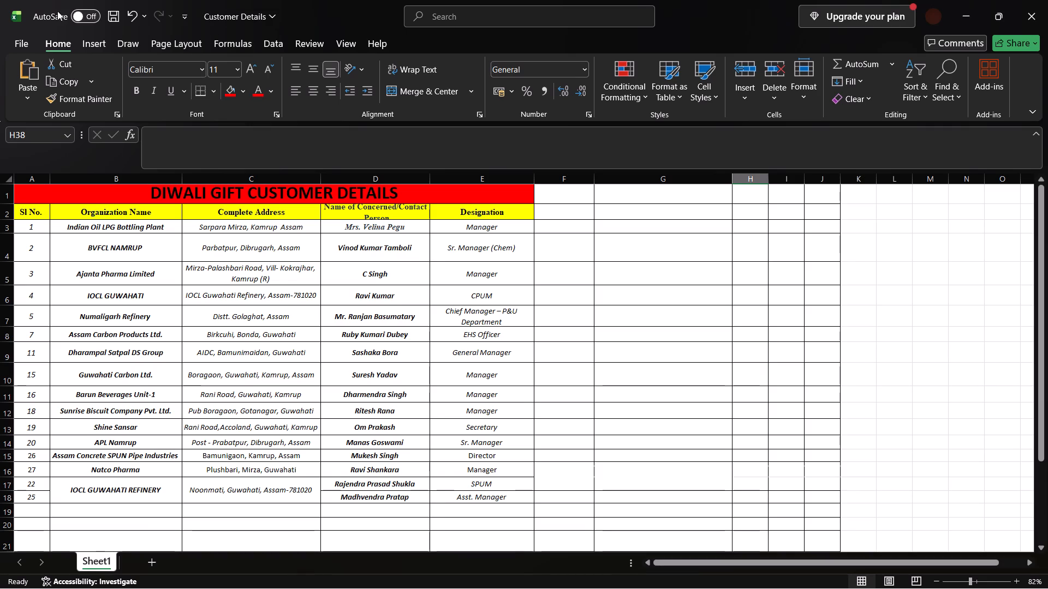
Save the Customer Details workbook.
{"action": "left_click", "coordinate": [111, 13]}
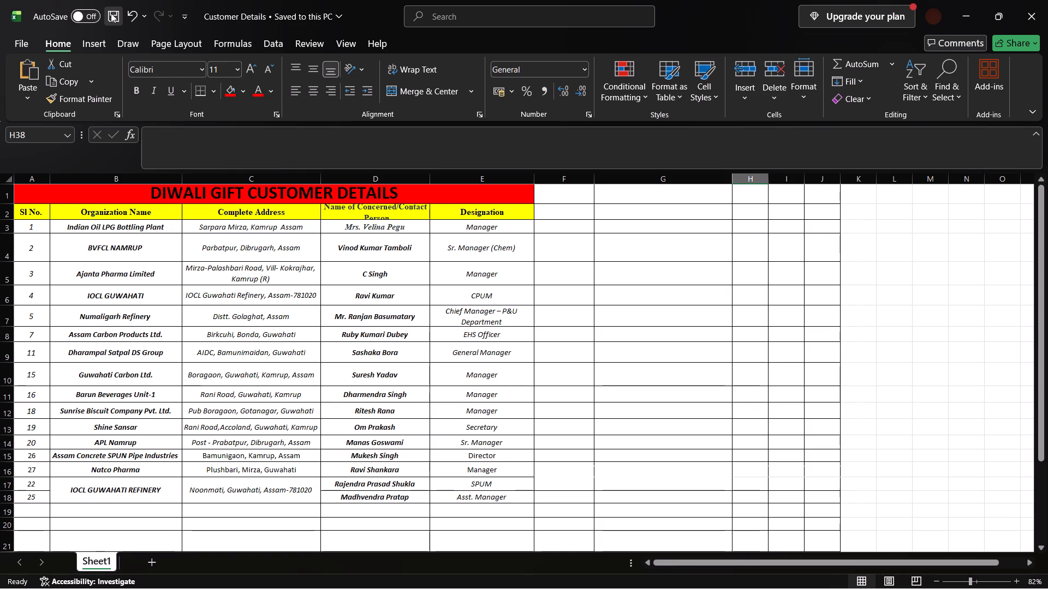